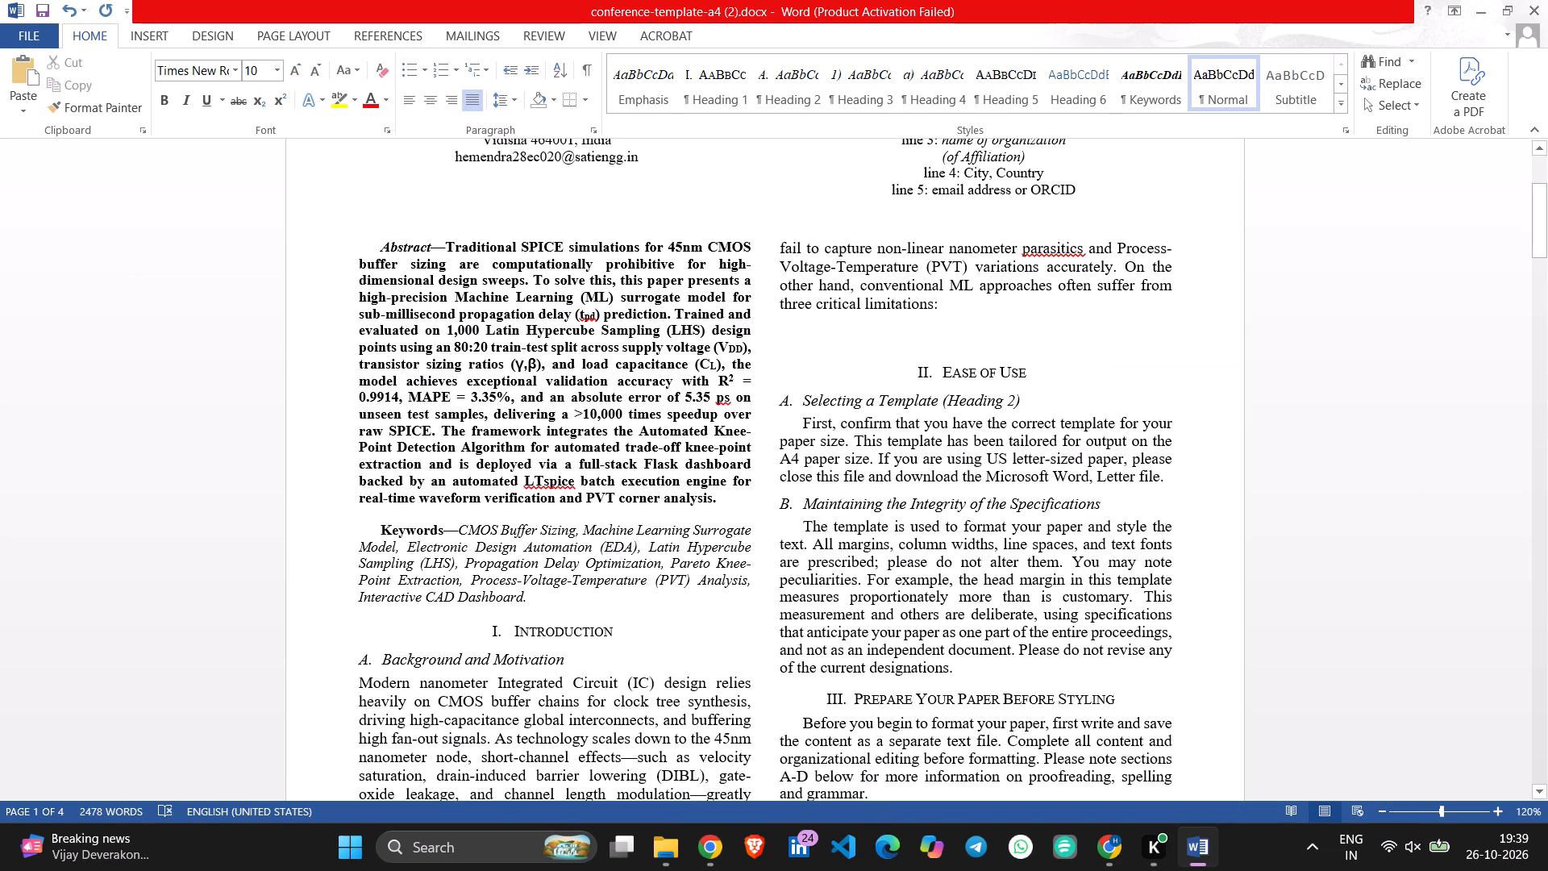
Return to the Word paper and paste the copied limitations as text only below "three critical limitations:".
{"action": "key", "text": "ctrl+v"}
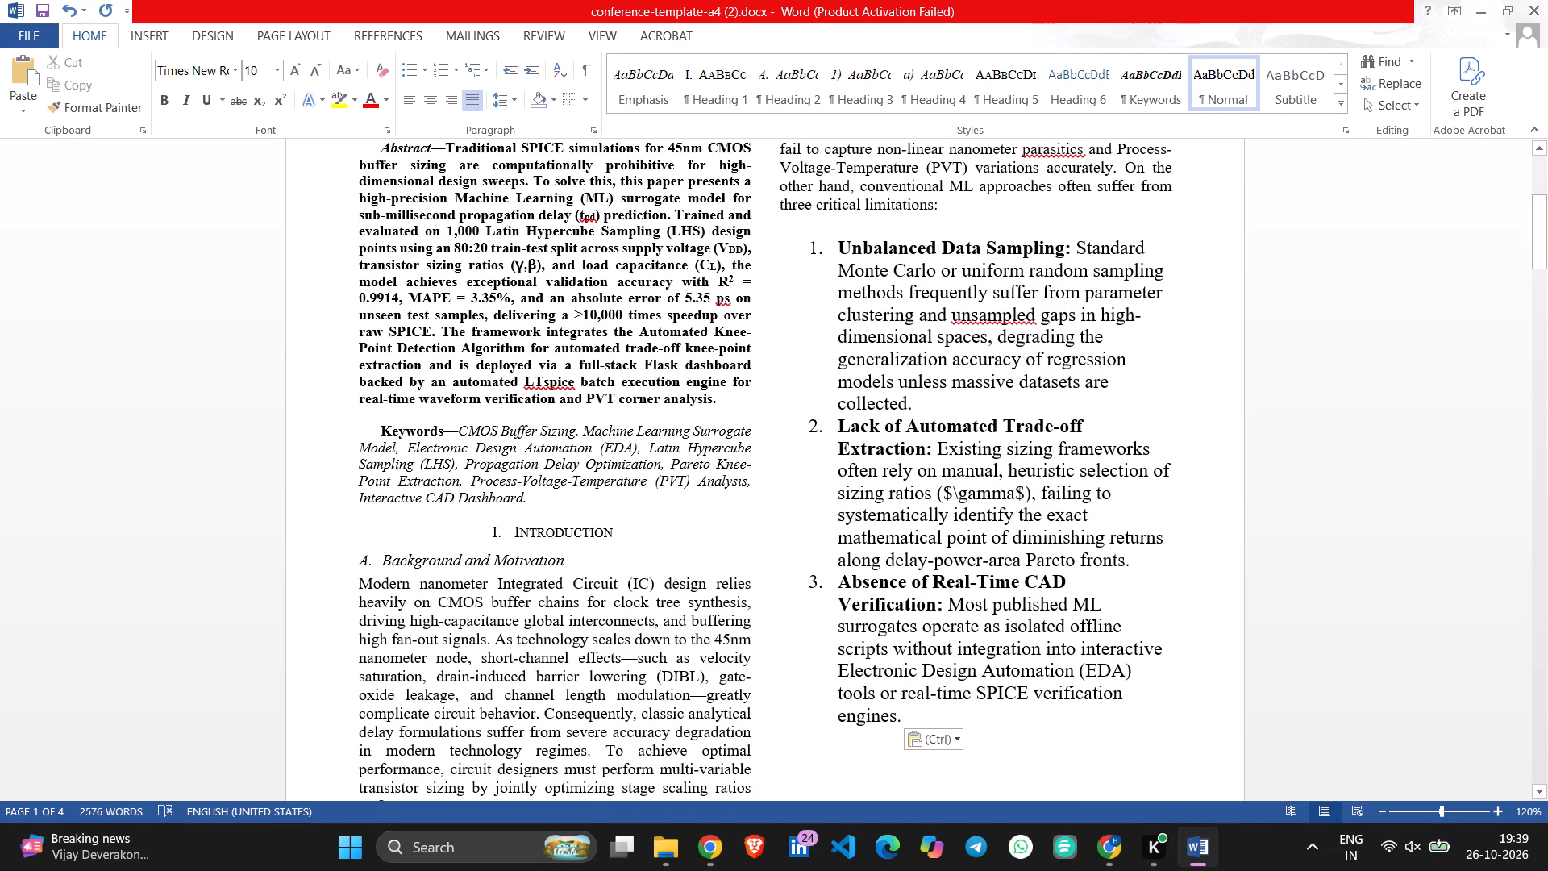
{"action": "left_click", "coordinate": [938, 737]}
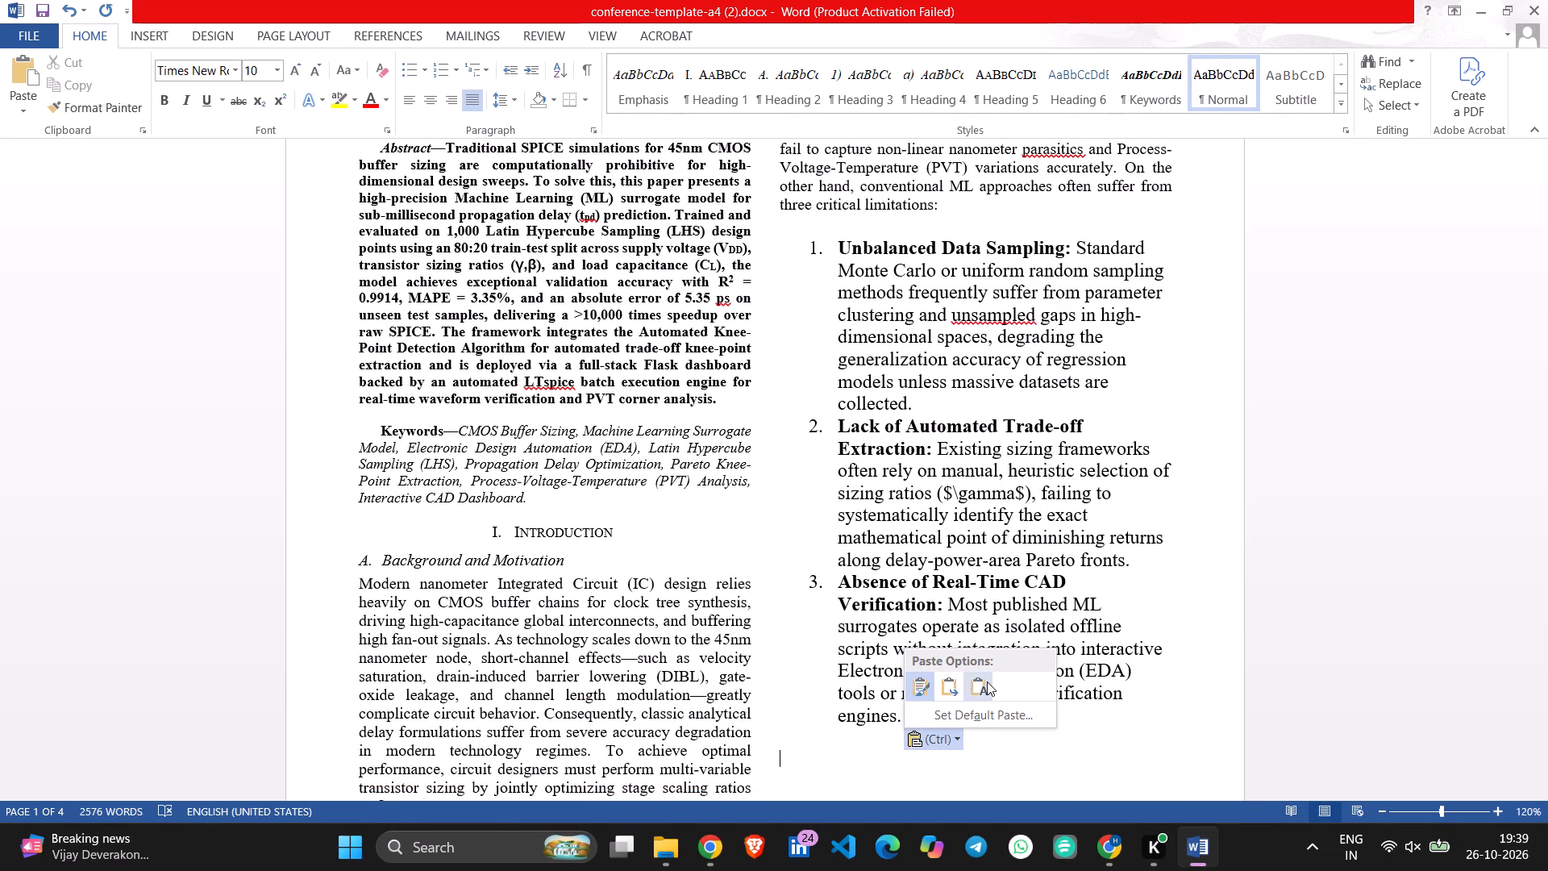
{"action": "left_click", "coordinate": [985, 681]}
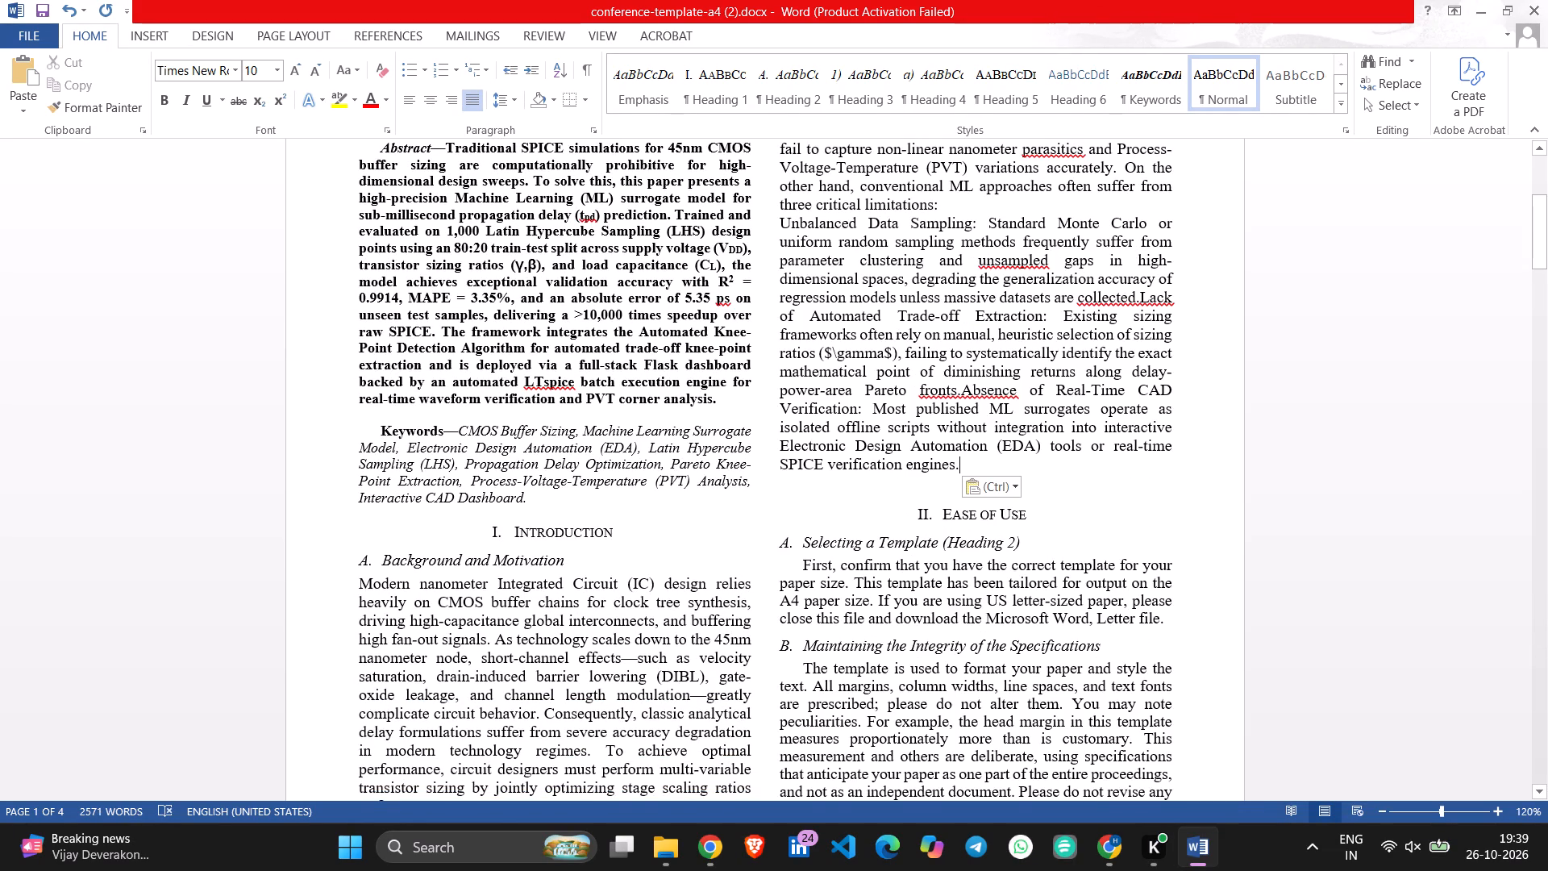
Split the pasted text so that "Lack of Automated Trade-off Extraction" starts its own paragraph.
{"action": "scroll", "coordinate": [955, 374], "scroll_direction": "up", "scroll_amount": 1}
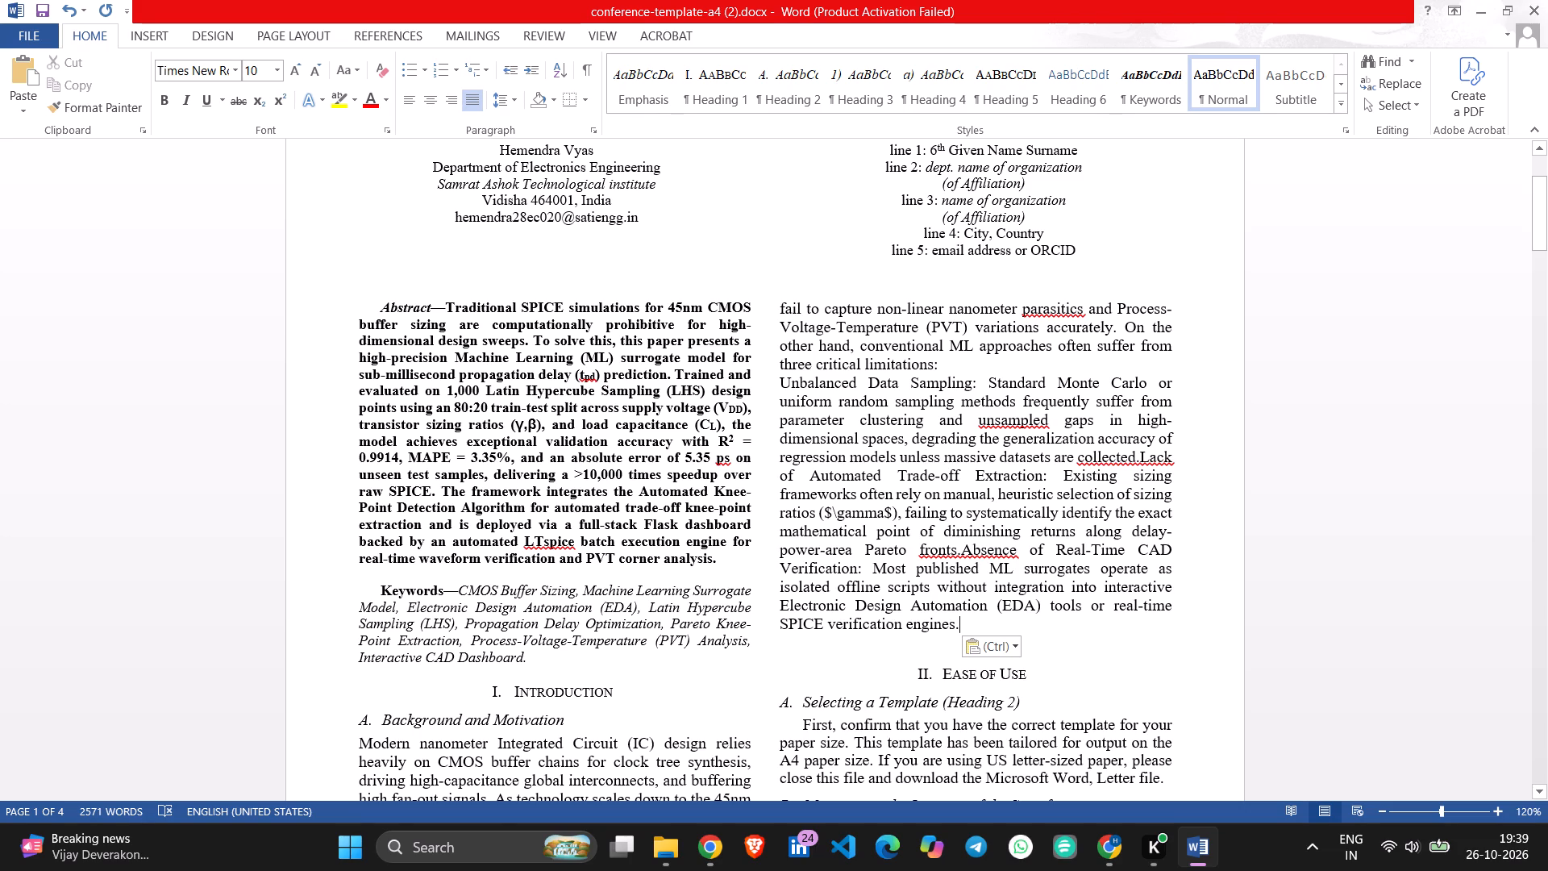
{"action": "left_click", "coordinate": [1138, 452]}
{"action": "key", "text": "Right"}
{"action": "key", "text": "Return"}
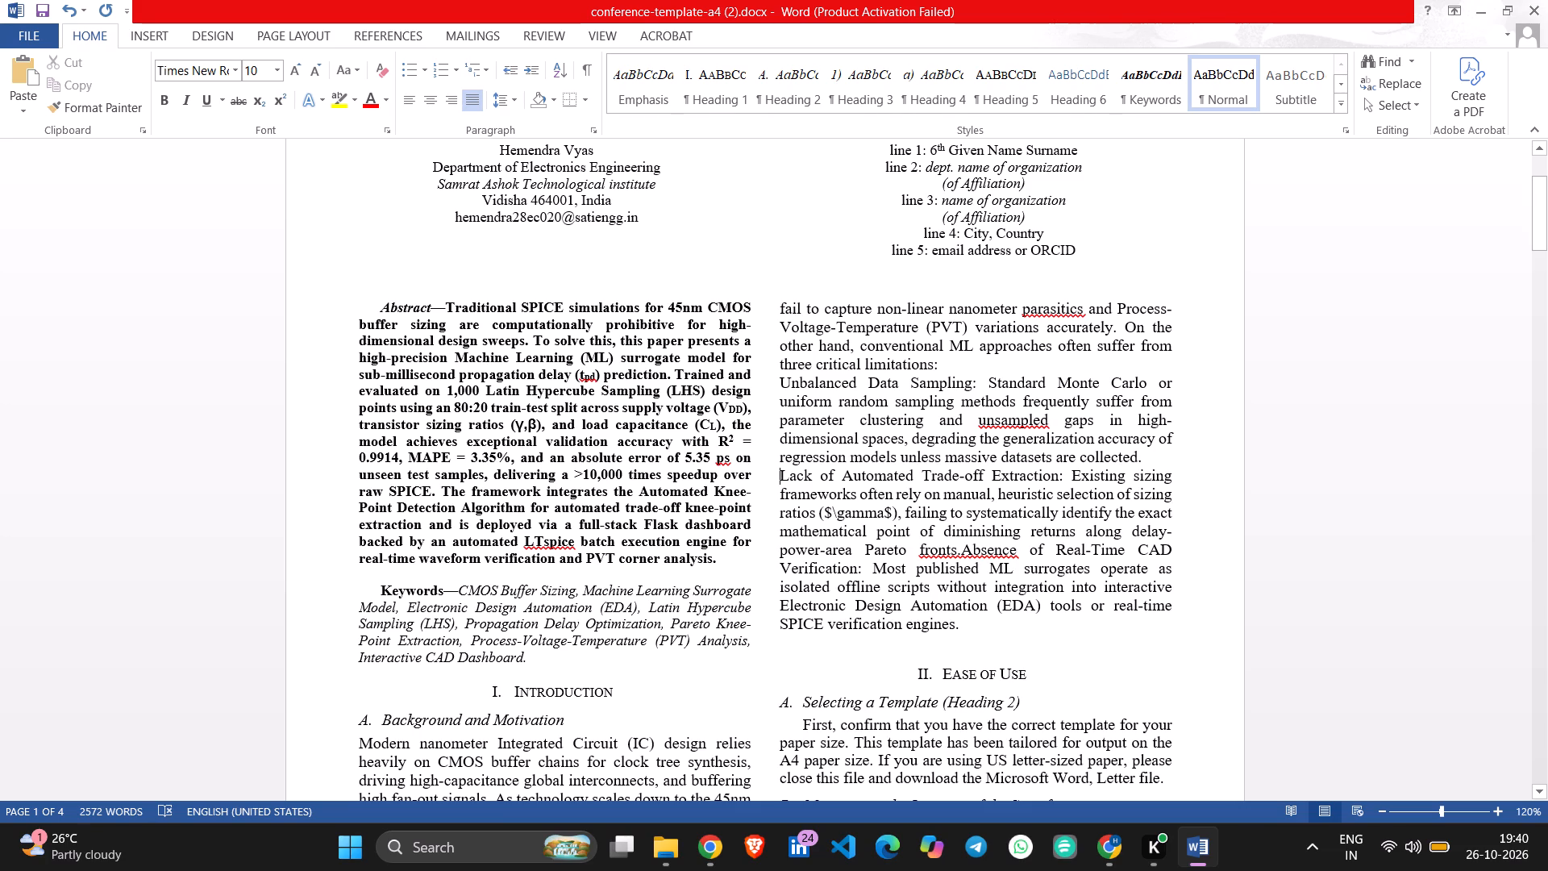
Delete the raw "$\gamma$" code inside the parentheses after "sizing ratios".
{"action": "left_click", "coordinate": [892, 509]}
{"action": "key", "text": "BackSpace"}
{"action": "key", "text": "BackSpace"}
{"action": "key", "text": "BackSpace"}
{"action": "key", "text": "BackSpace"}
{"action": "key", "text": "BackSpace"}
{"action": "key", "text": "BackSpace"}
{"action": "key", "text": "BackSpace"}
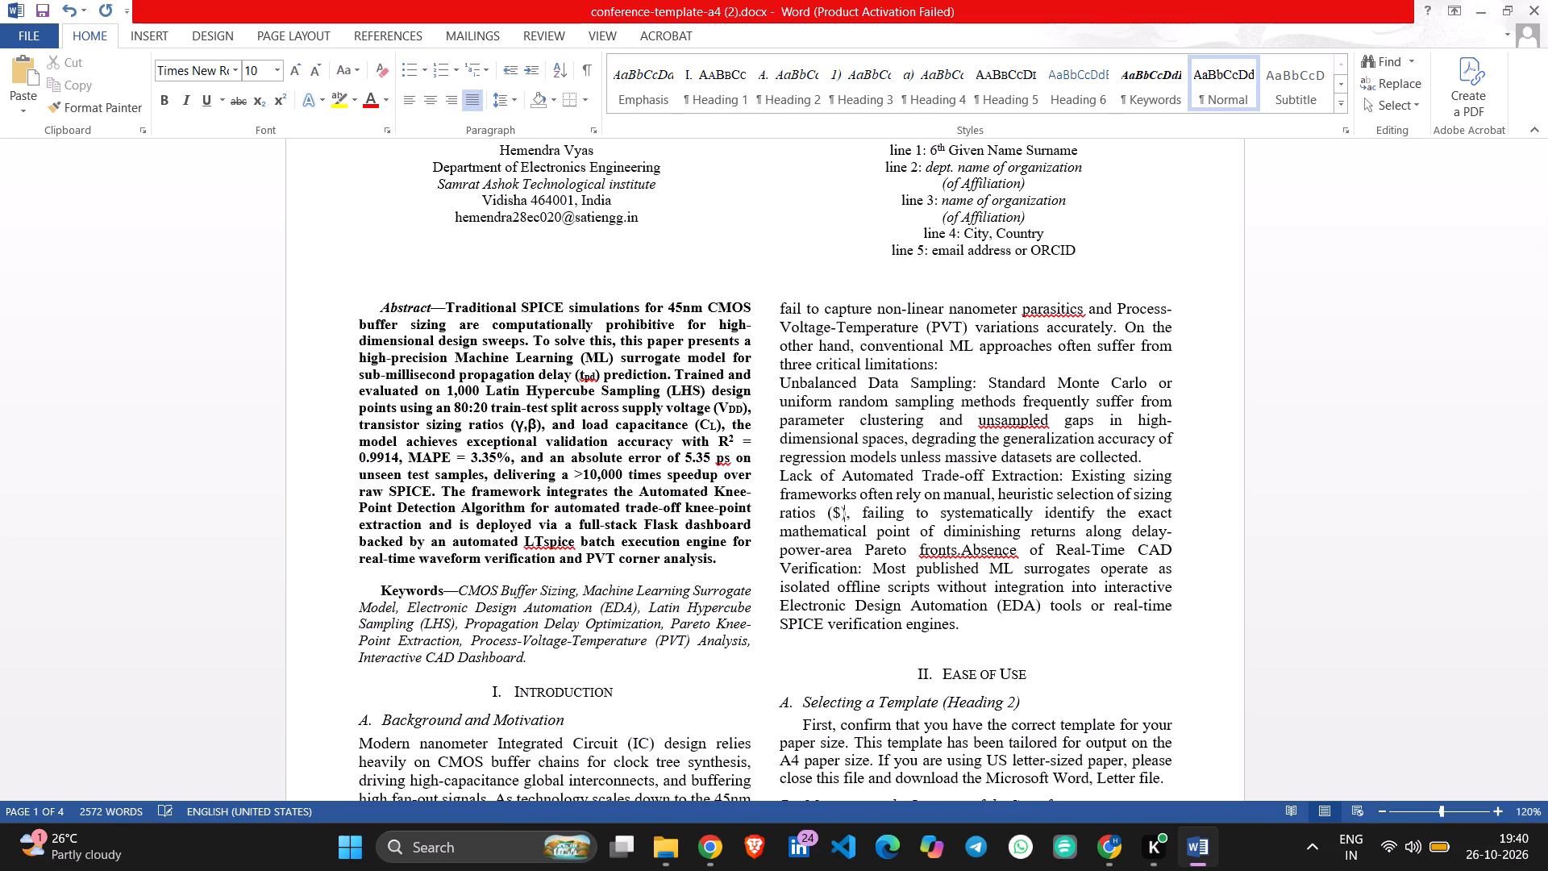
{"action": "key", "text": "BackSpace"}
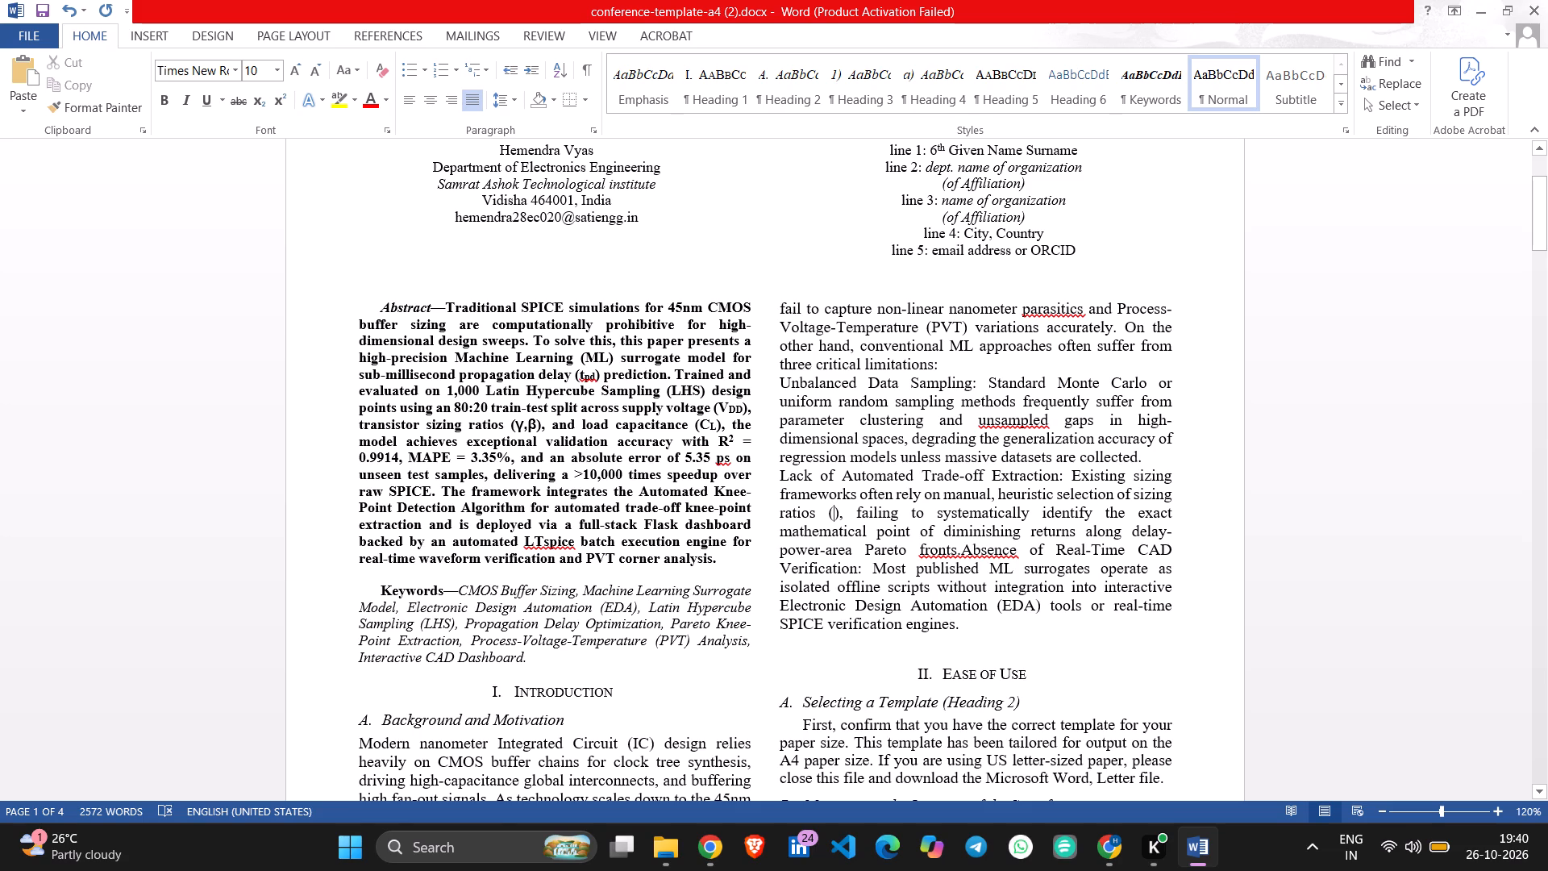
Copy the γ symbol from the Background and Motivation section into the empty parentheses after "sizing ratios".
{"action": "scroll", "coordinate": [535, 431], "scroll_direction": "down", "scroll_amount": 1}
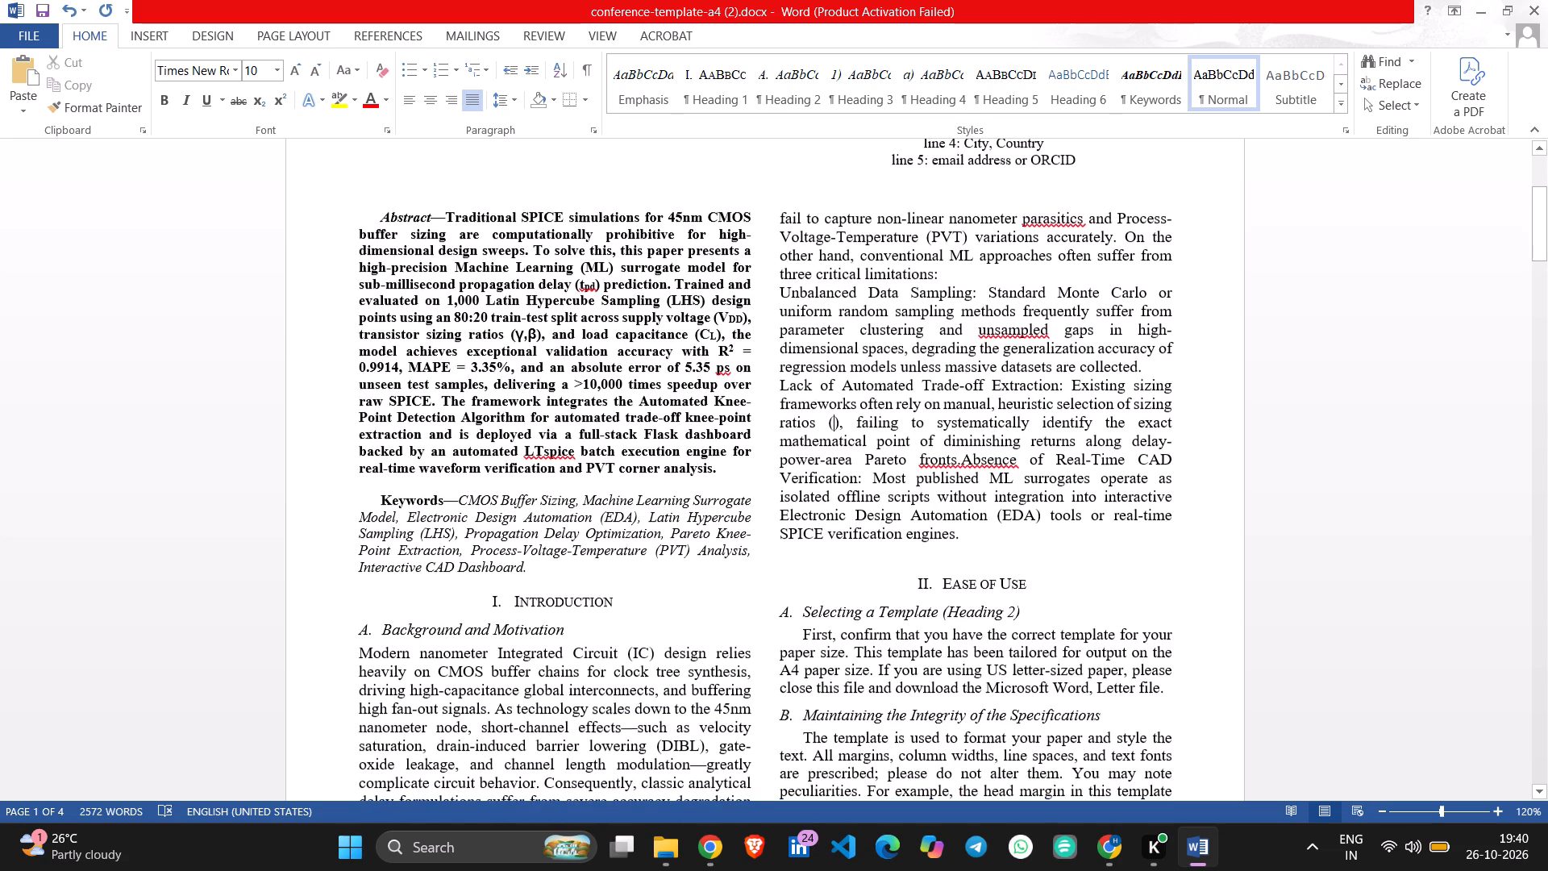
{"action": "scroll", "coordinate": [560, 602], "scroll_direction": "down", "scroll_amount": 1}
{"action": "scroll", "coordinate": [626, 517], "scroll_direction": "down", "scroll_amount": 1}
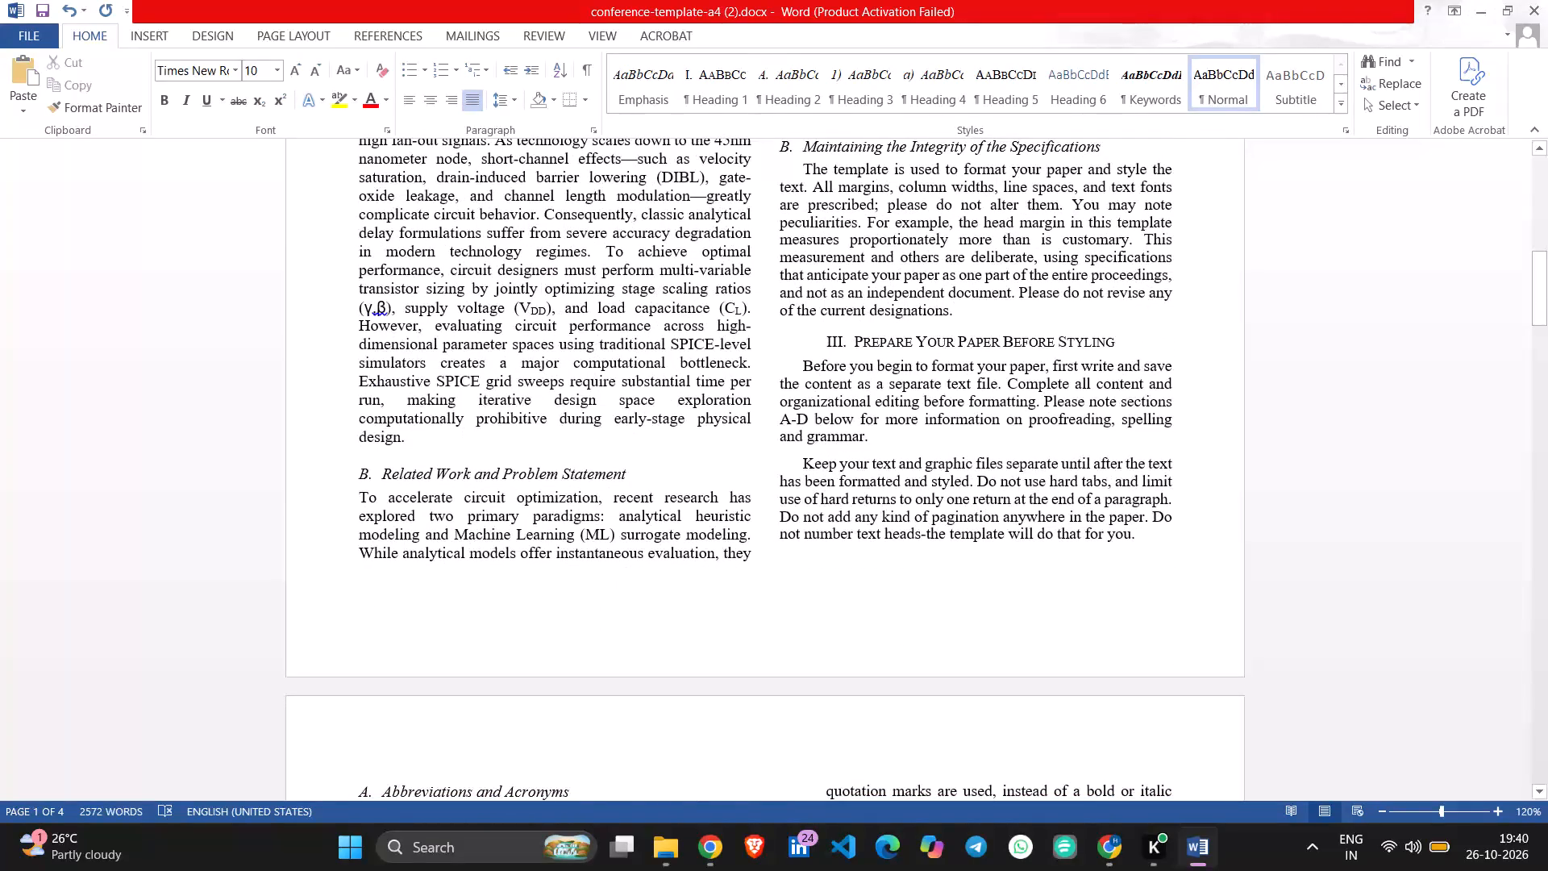
{"action": "left_click", "coordinate": [370, 309]}
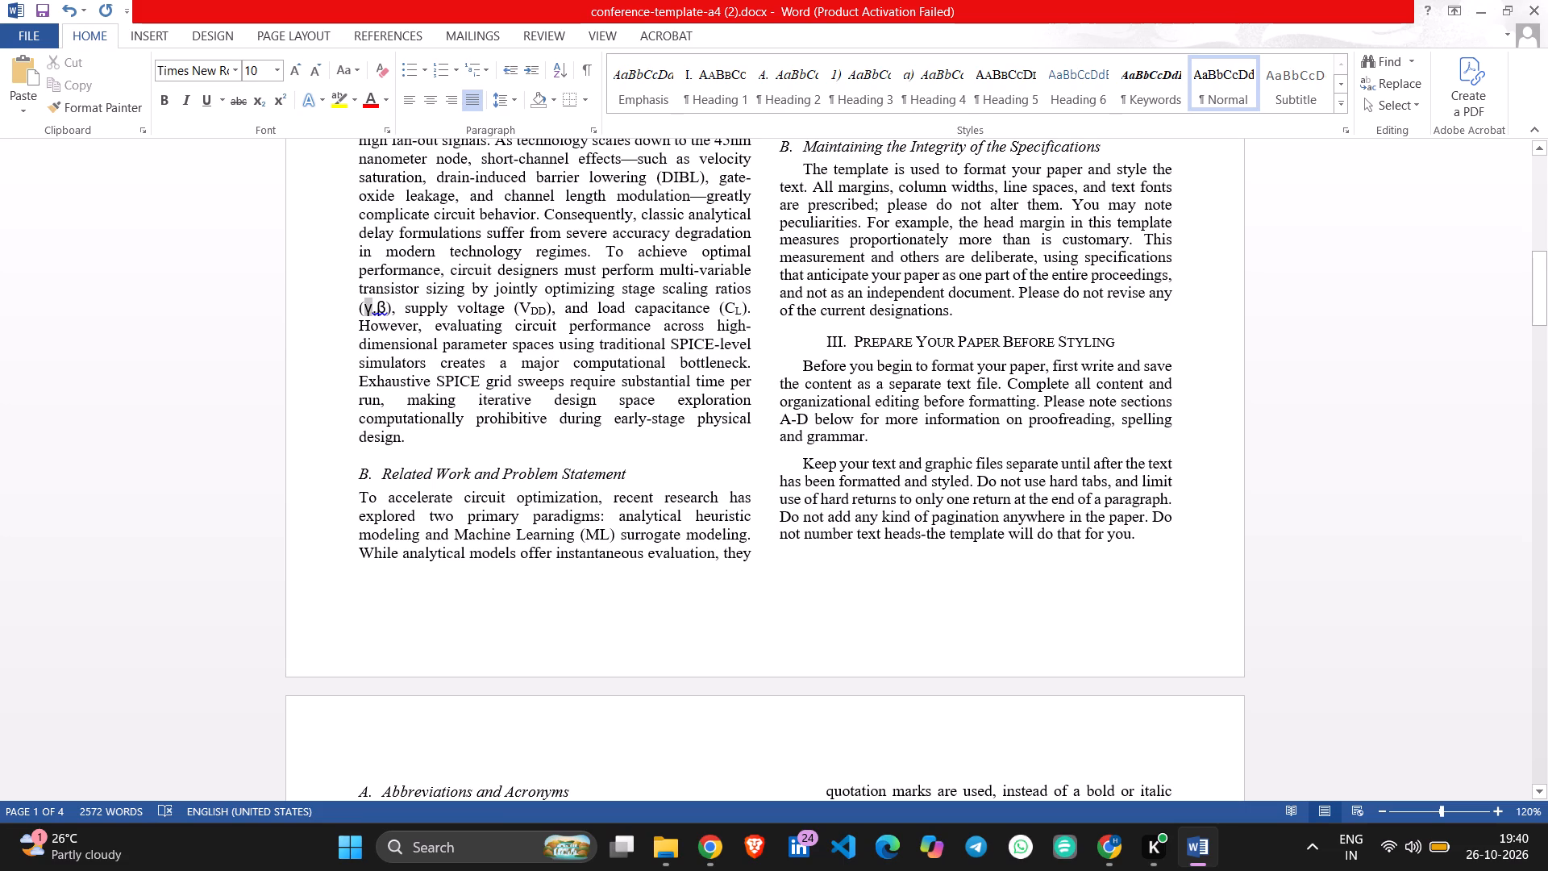
{"action": "key", "text": "ctrl+c"}
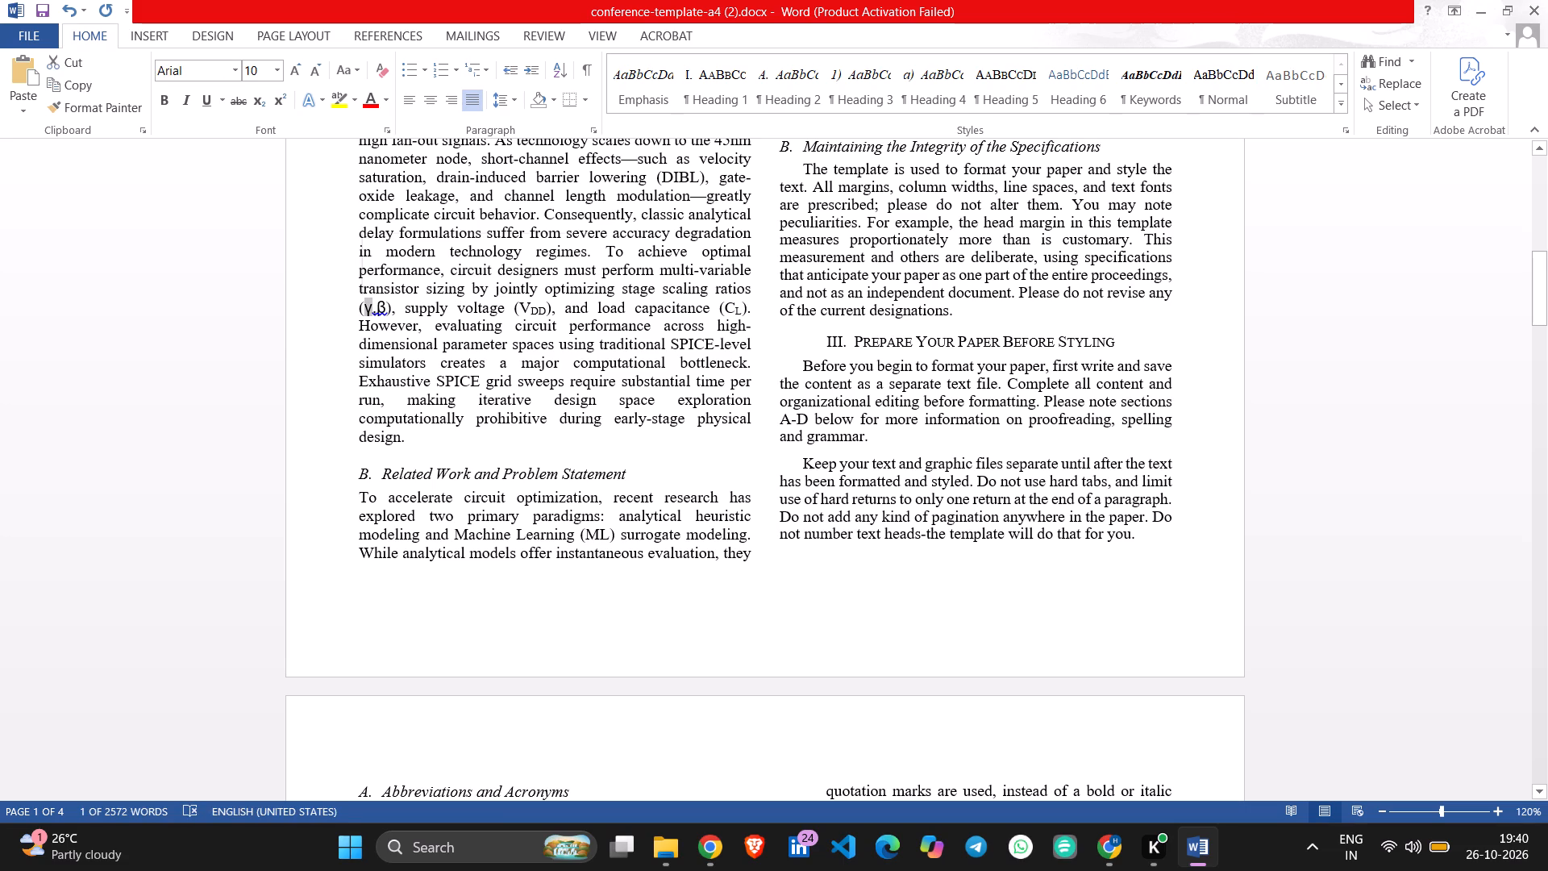
{"action": "scroll", "coordinate": [637, 343], "scroll_direction": "up", "scroll_amount": 1}
{"action": "scroll", "coordinate": [847, 266], "scroll_direction": "up", "scroll_amount": 2}
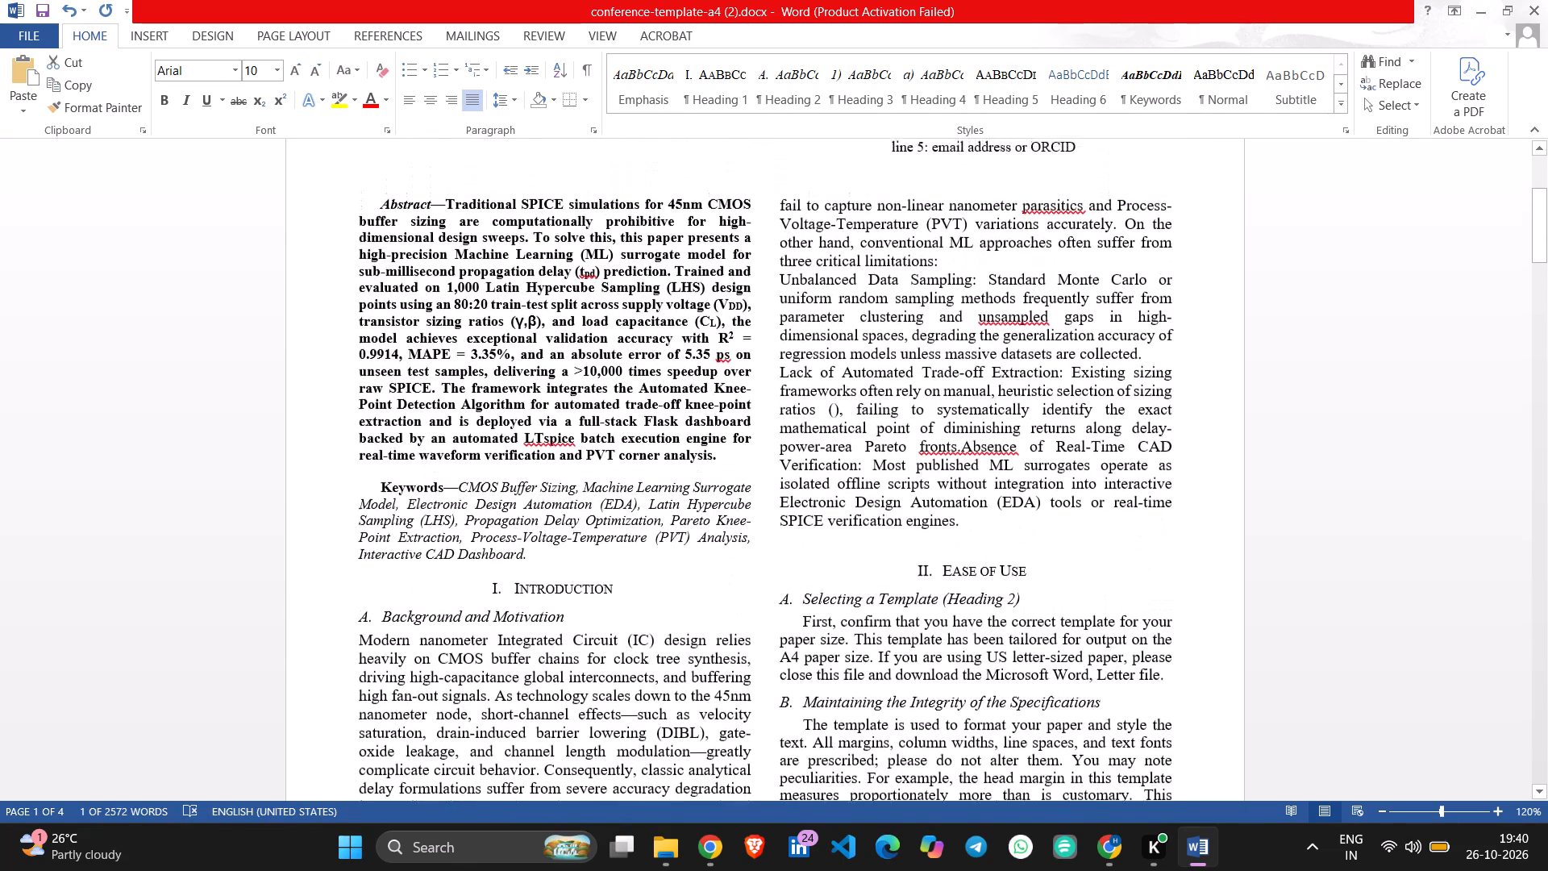
{"action": "left_click", "coordinate": [832, 411]}
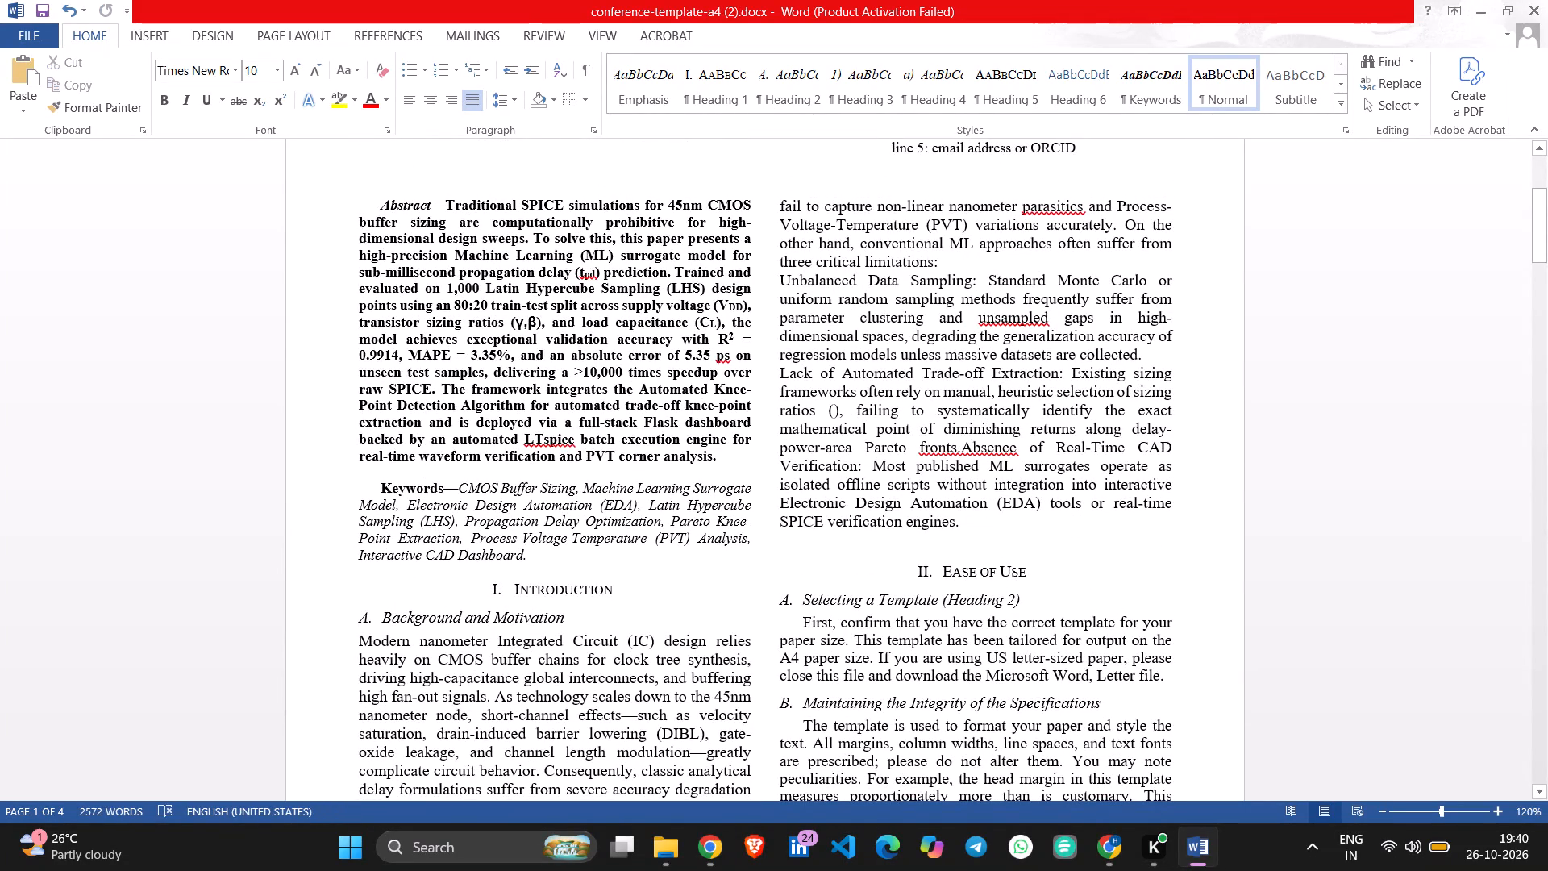
{"action": "key", "text": "ctrl+v"}
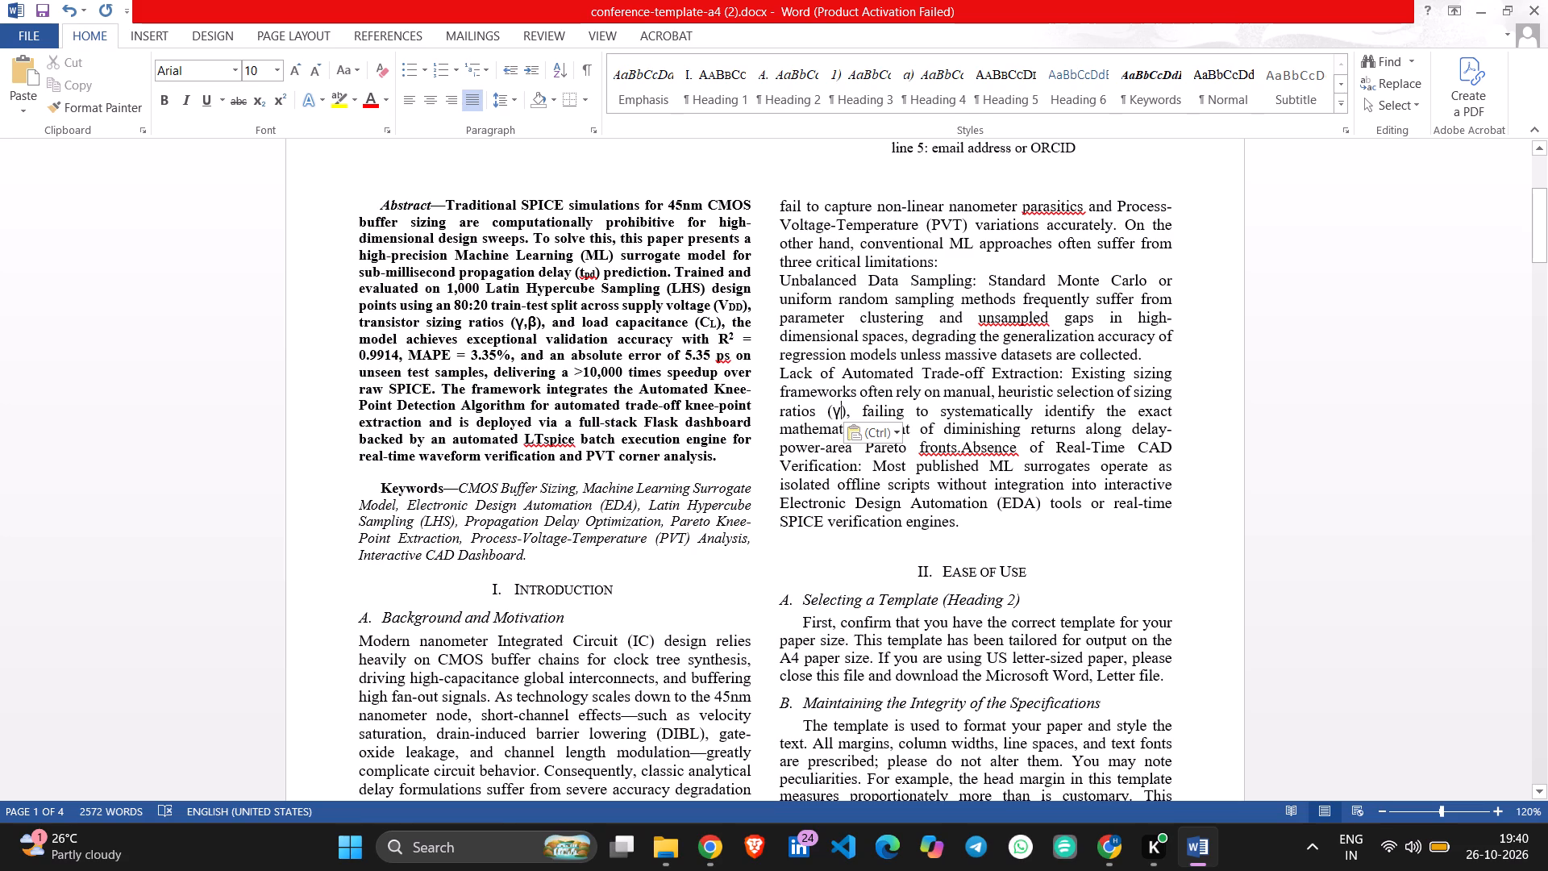
Split the text so that "Absence of Real-Time CAD Verification" starts its own paragraph.
{"action": "left_click", "coordinate": [964, 446]}
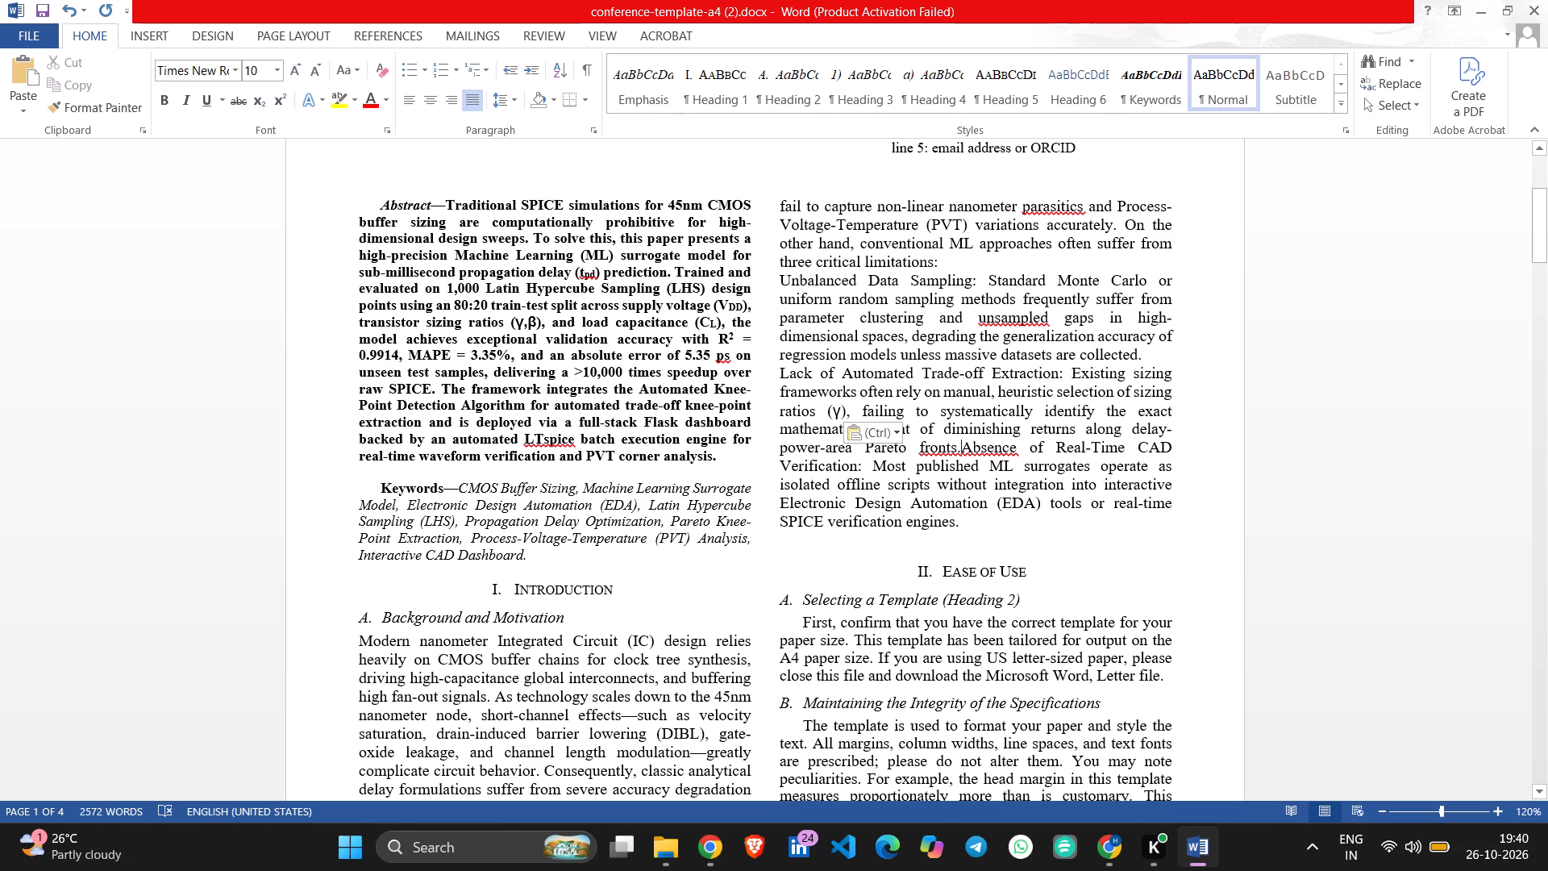
{"action": "key", "text": "Return"}
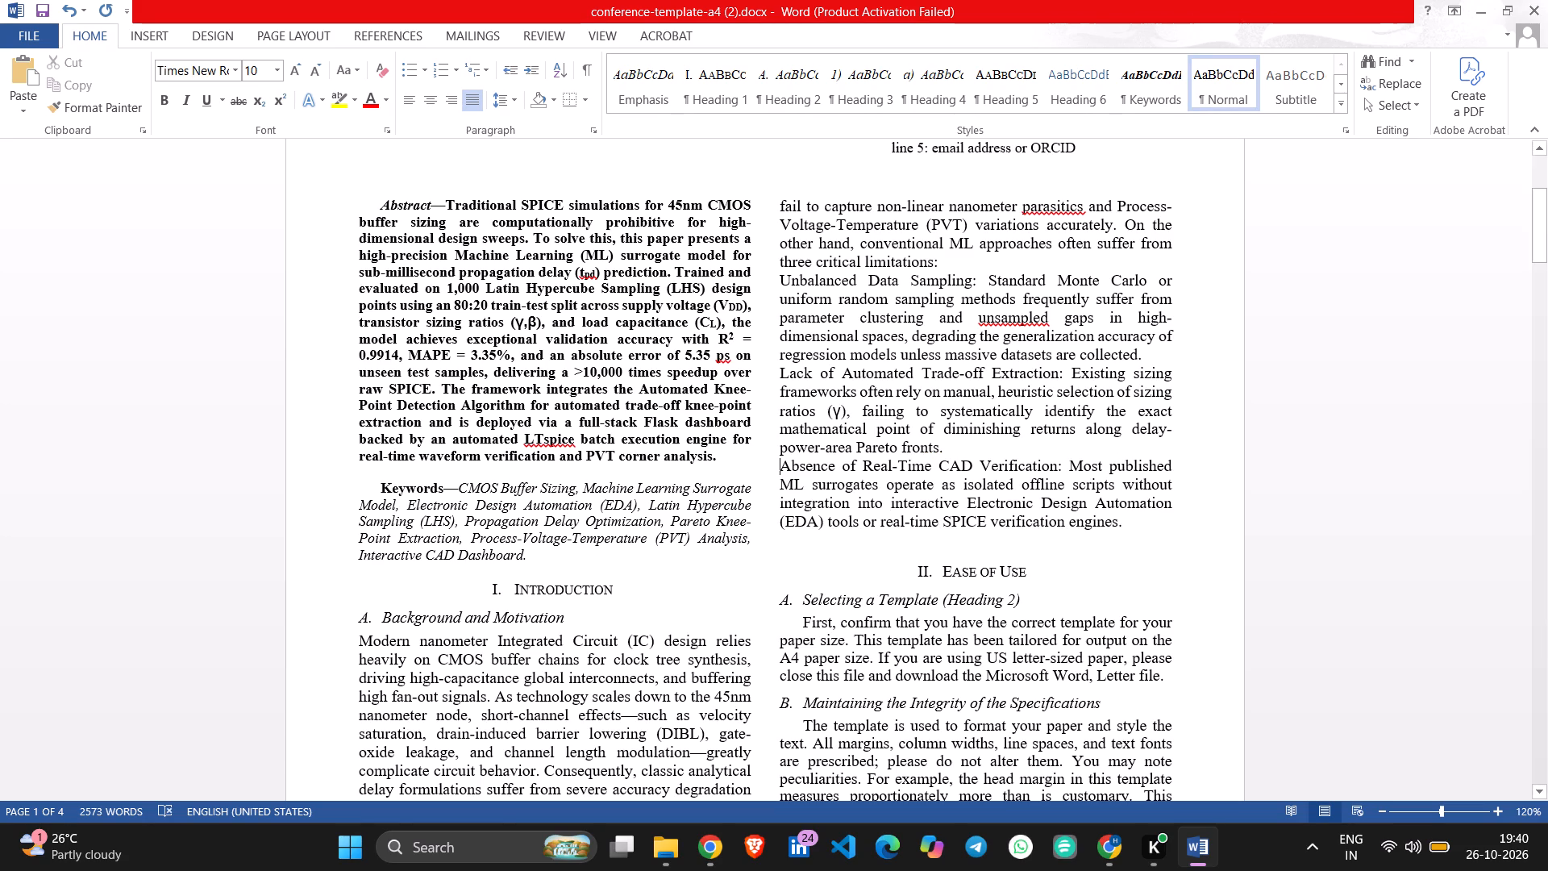
Format the three limitation paragraphs as a 1-2-3 numbered list and decrease its indent to align with the column edge.
{"action": "left_click_drag", "start_coordinate": [1130, 526], "coordinate": [857, 430]}
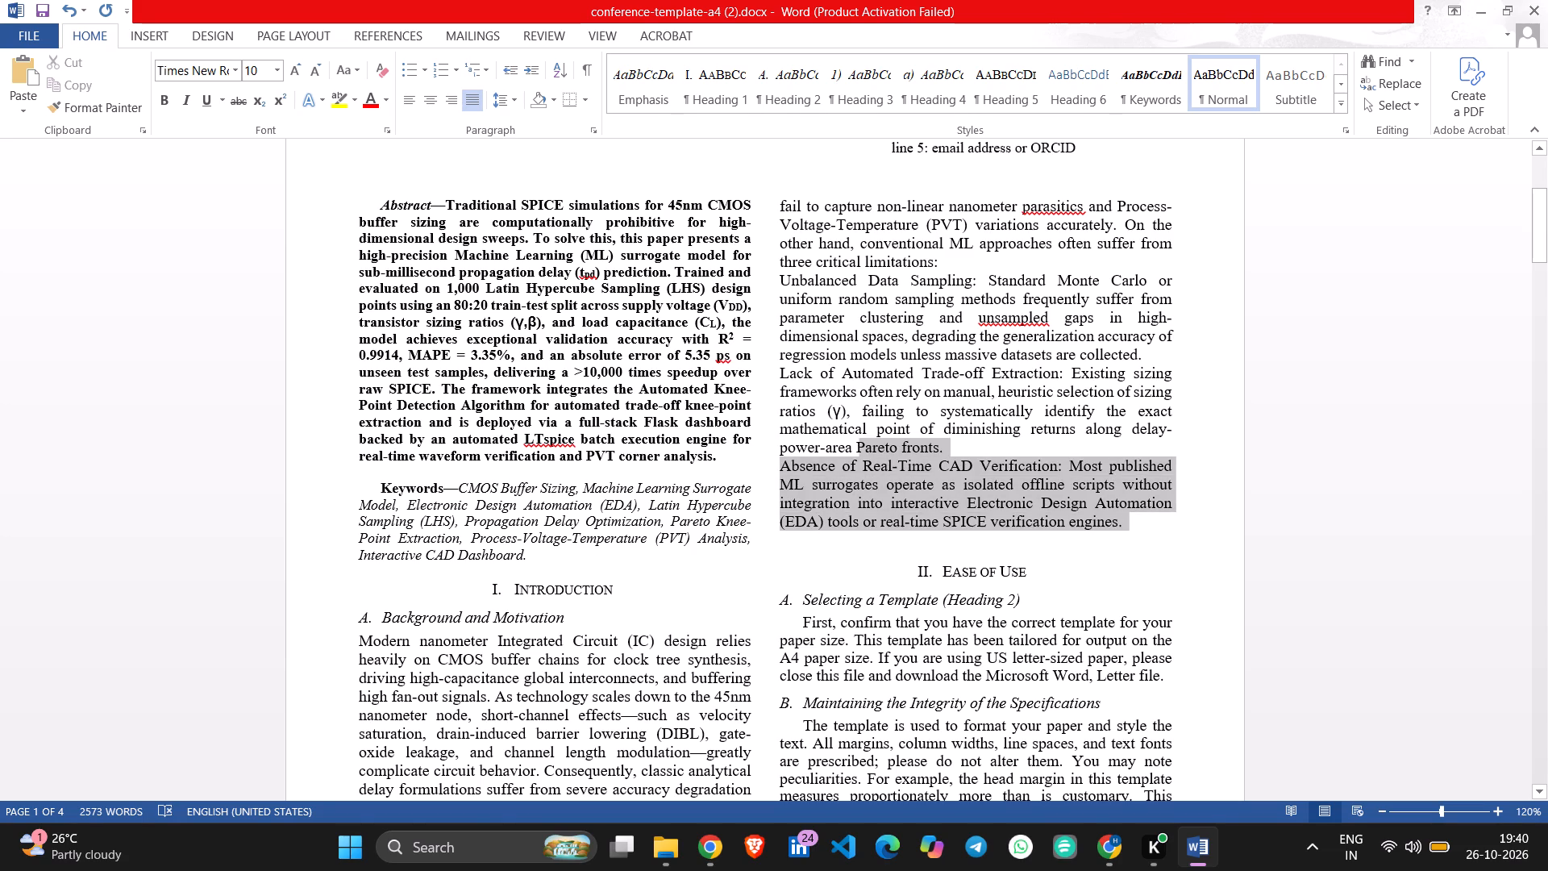
{"action": "left_click_drag", "start_coordinate": [857, 430], "coordinate": [780, 284]}
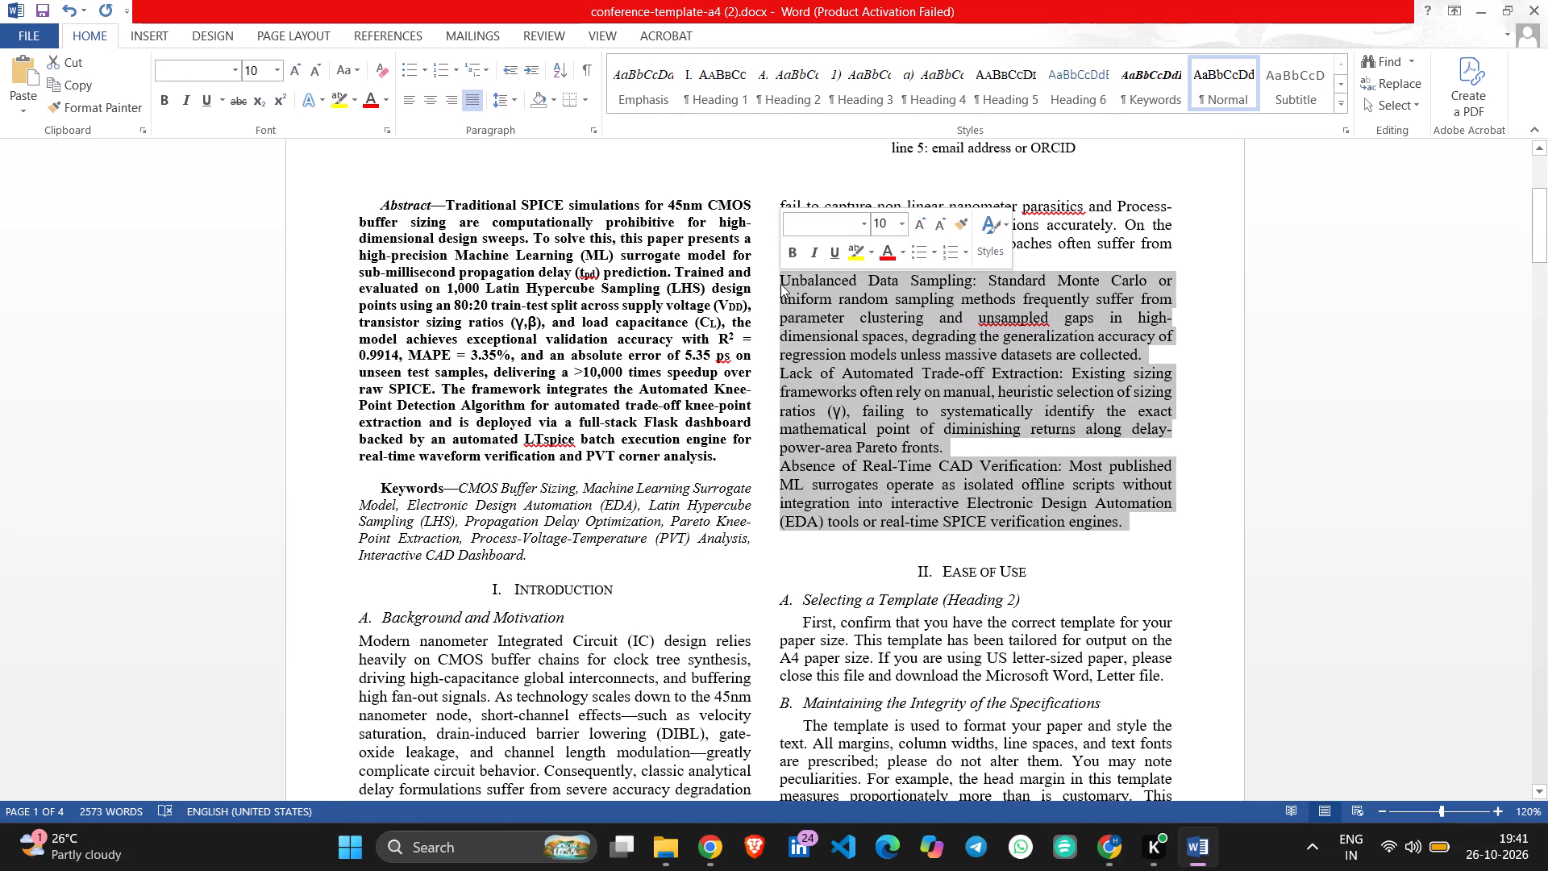
{"action": "left_click", "coordinate": [433, 72]}
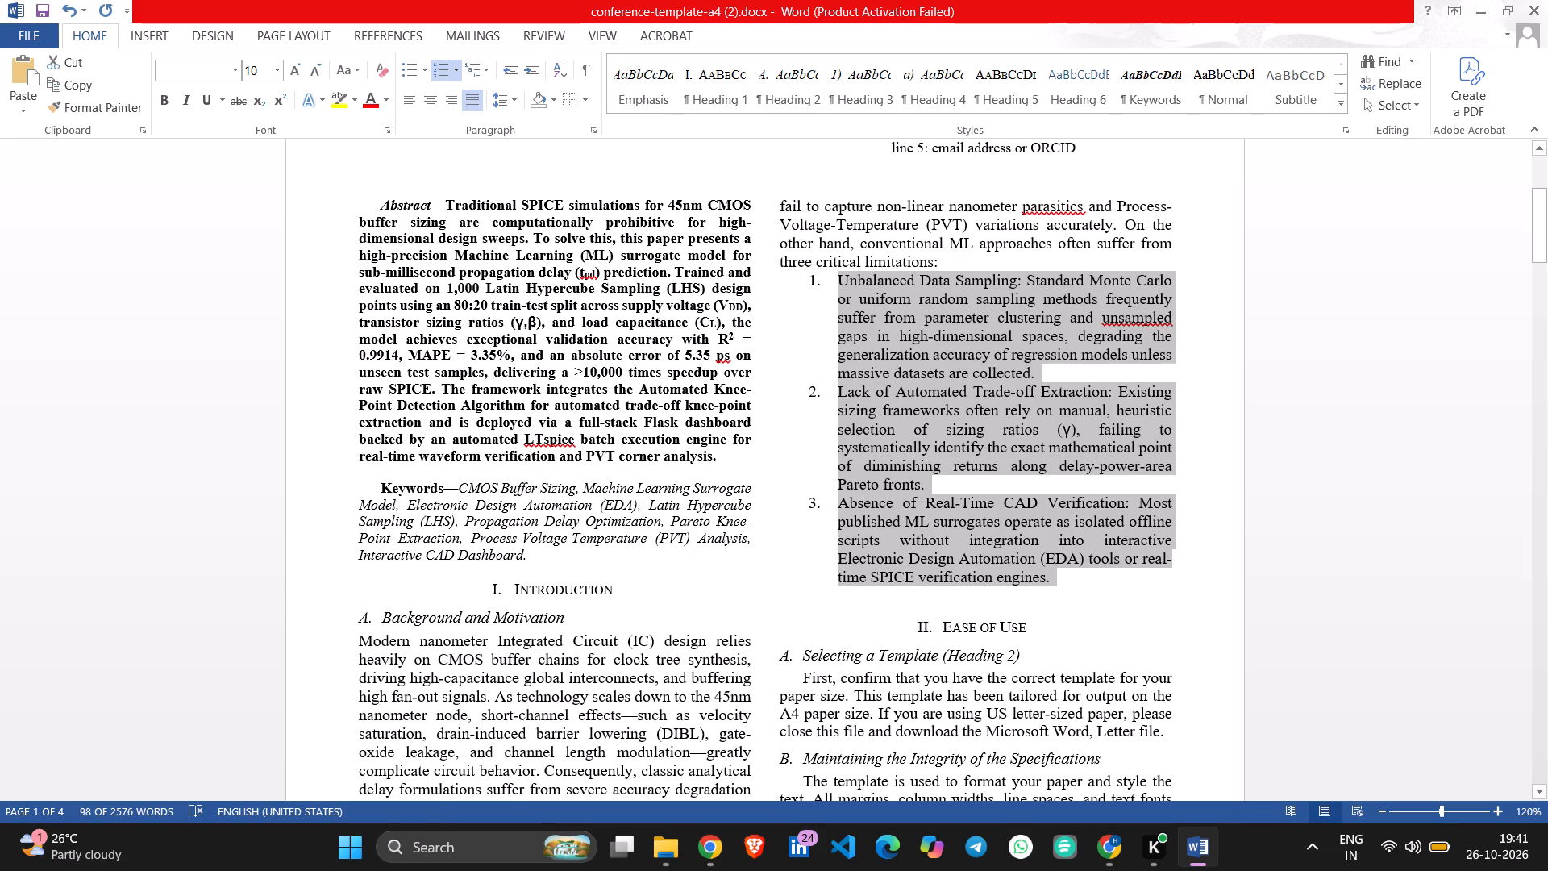
{"action": "left_click", "coordinate": [500, 67]}
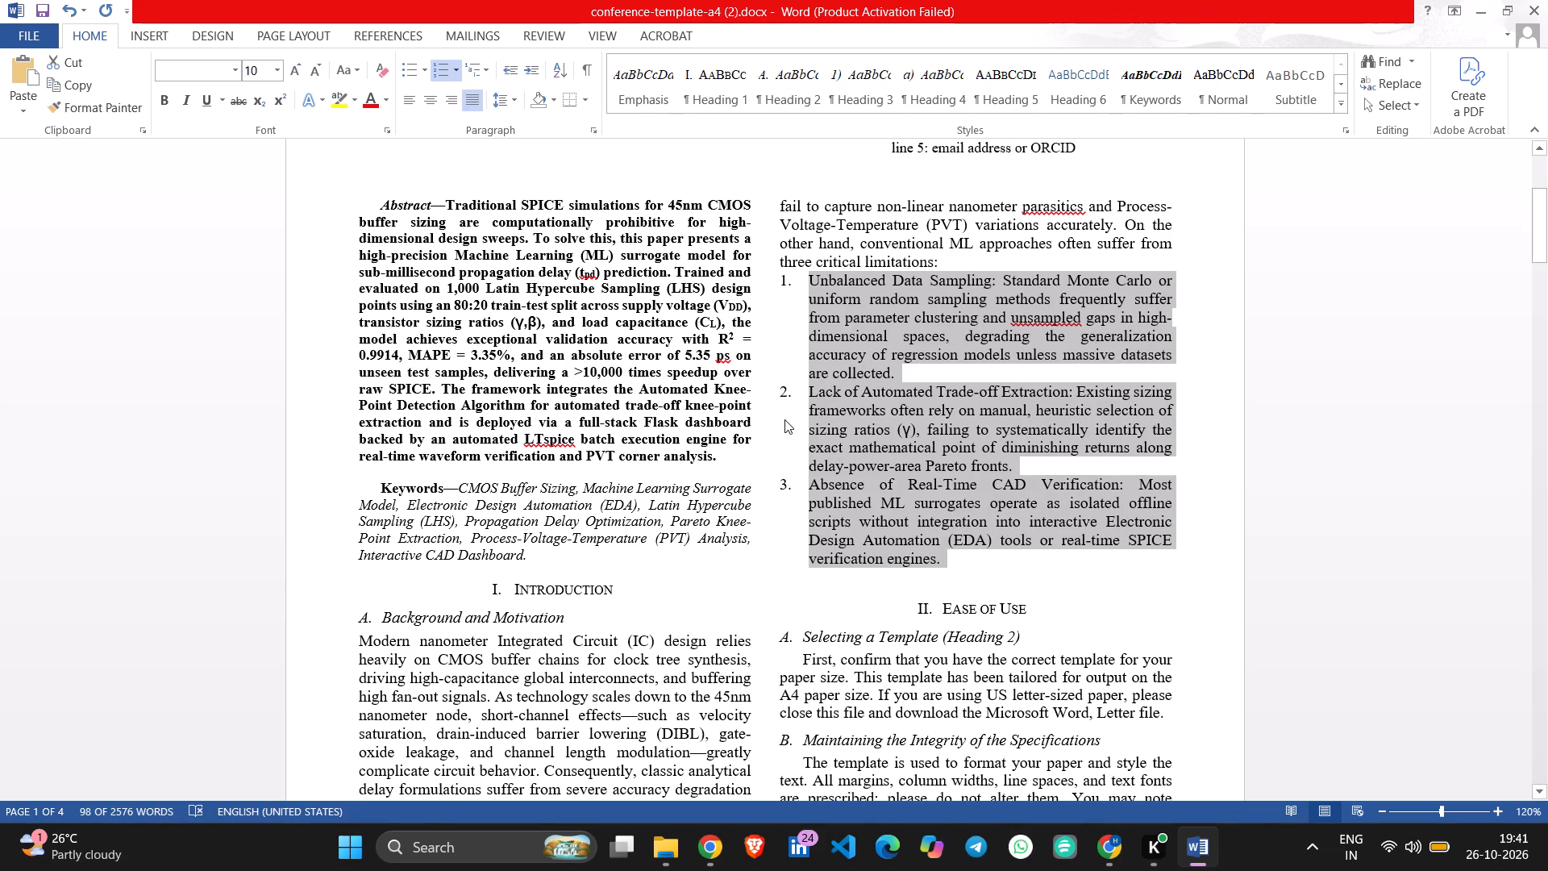
{"action": "left_click", "coordinate": [1036, 559]}
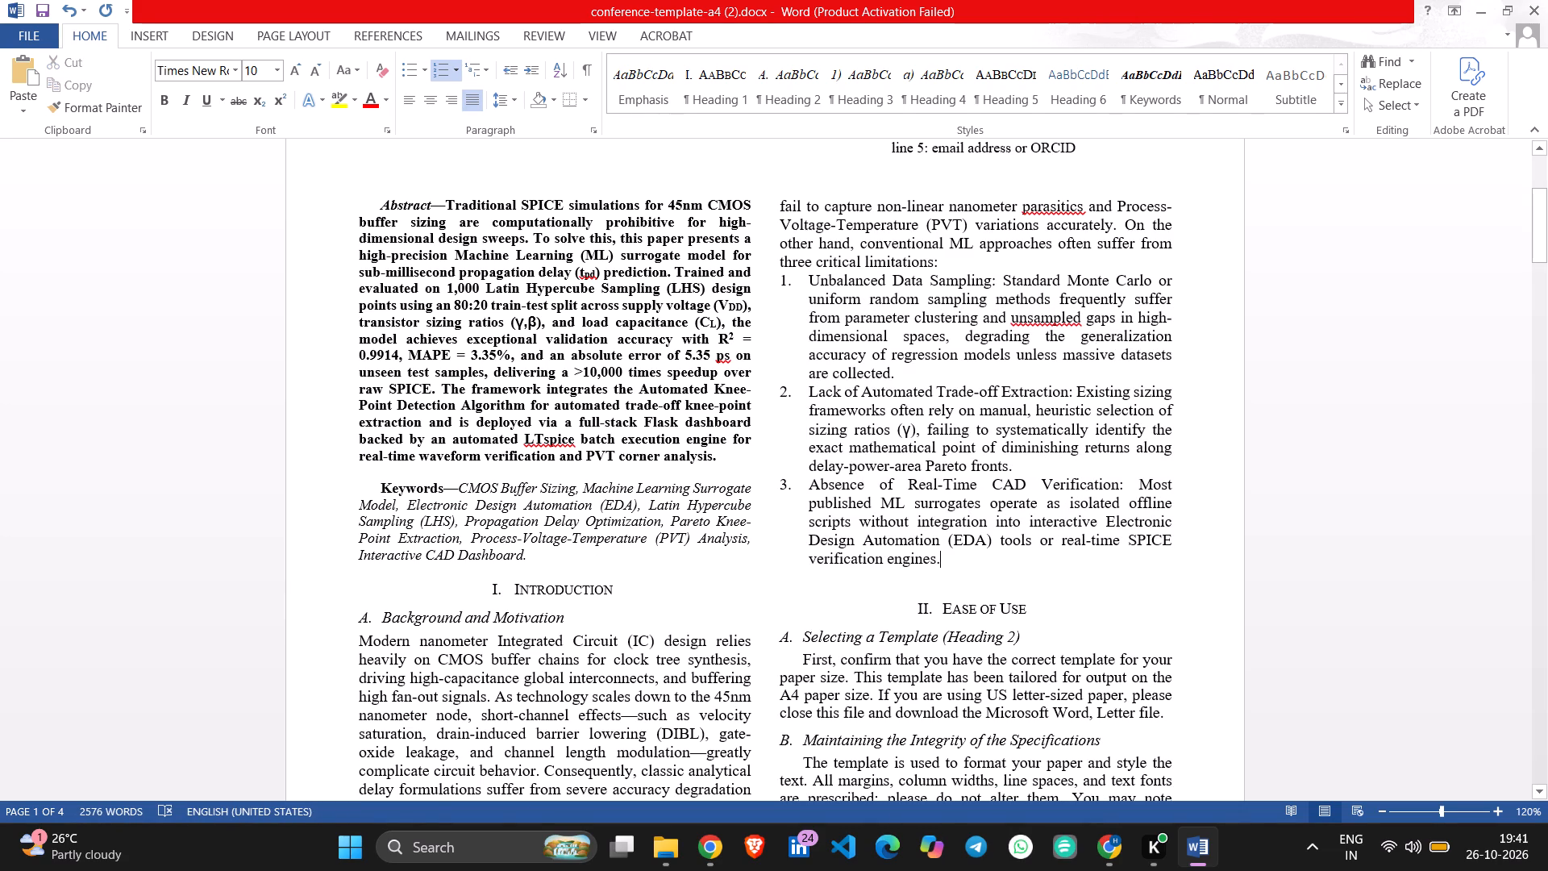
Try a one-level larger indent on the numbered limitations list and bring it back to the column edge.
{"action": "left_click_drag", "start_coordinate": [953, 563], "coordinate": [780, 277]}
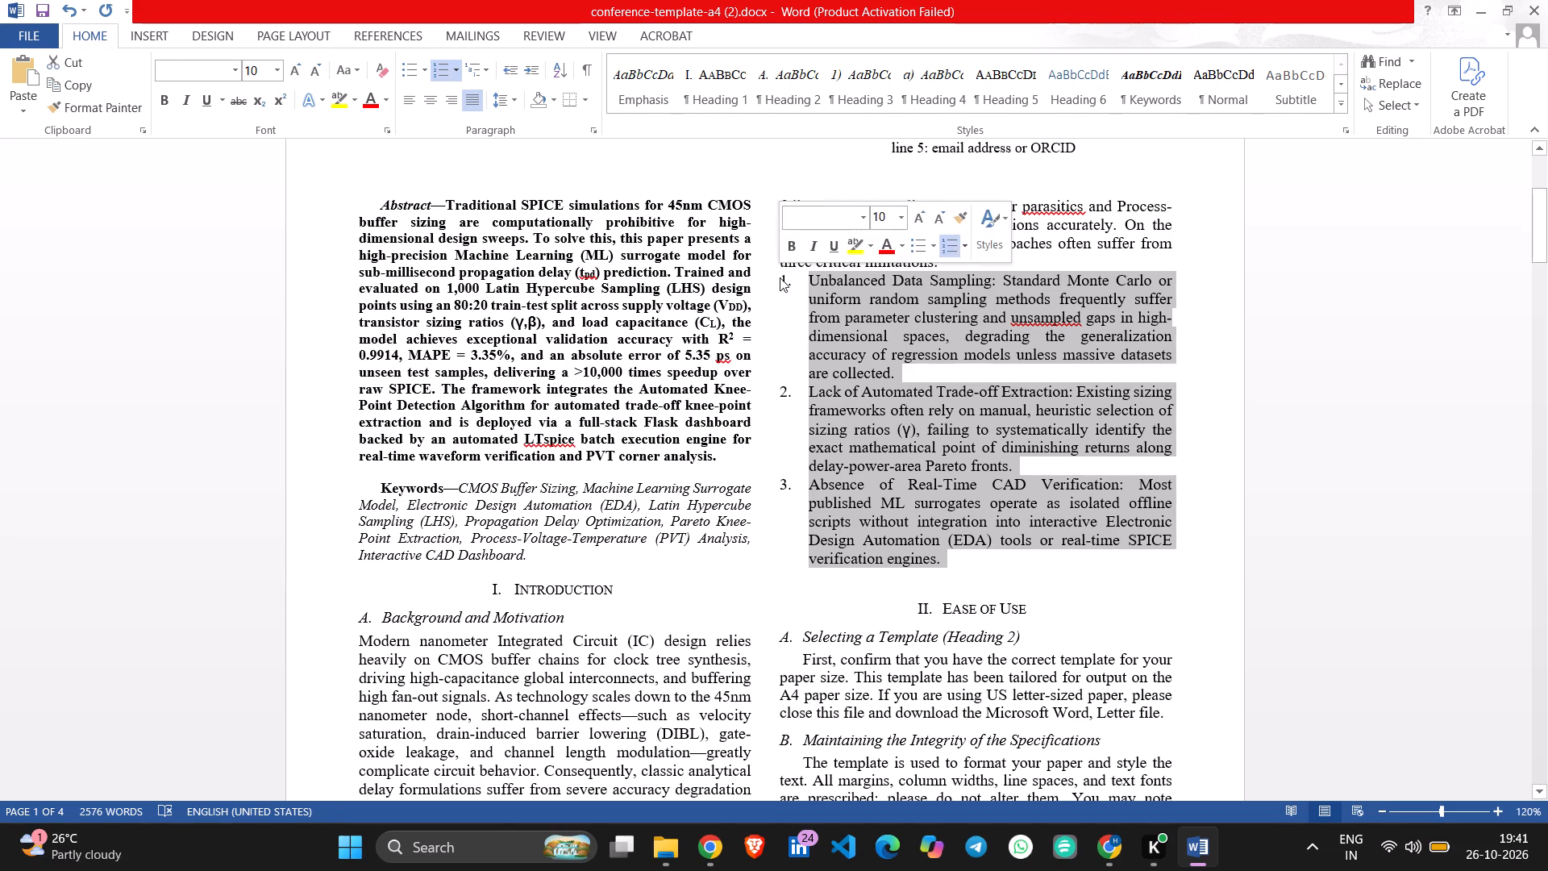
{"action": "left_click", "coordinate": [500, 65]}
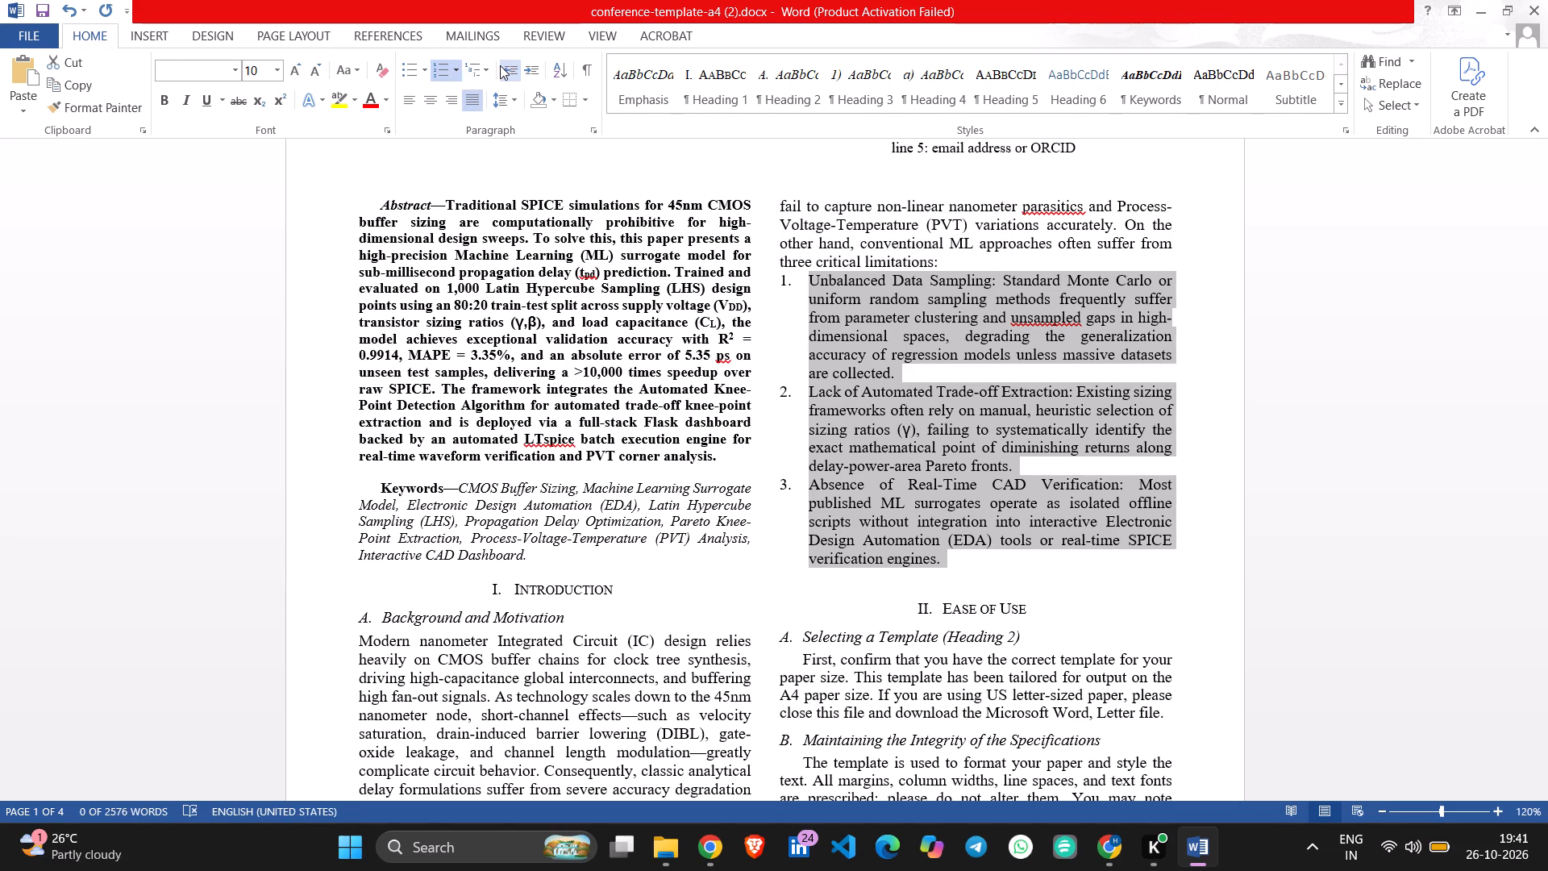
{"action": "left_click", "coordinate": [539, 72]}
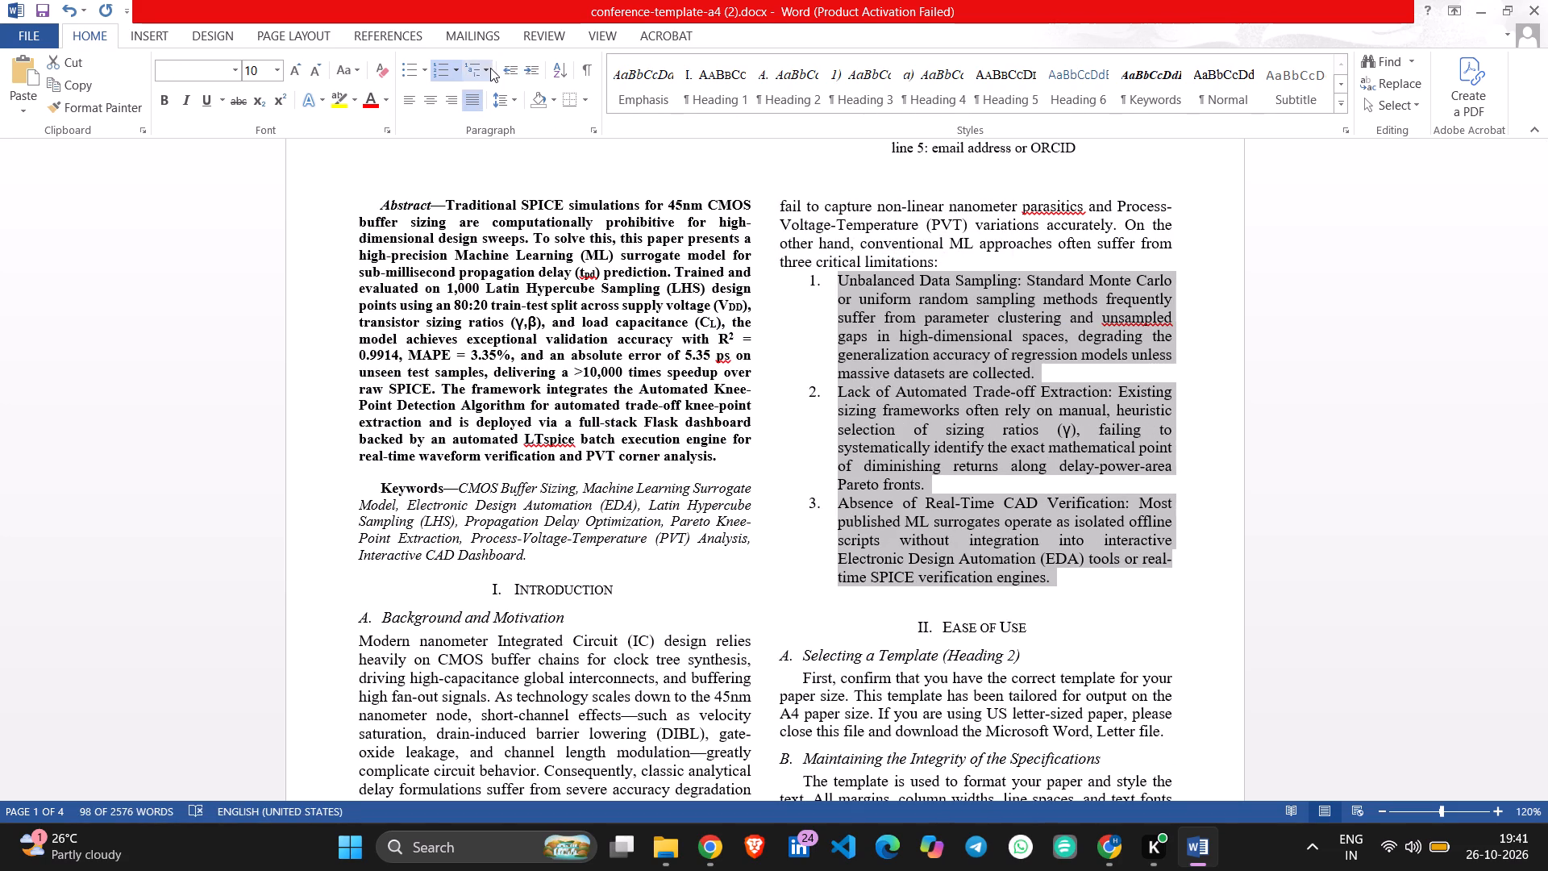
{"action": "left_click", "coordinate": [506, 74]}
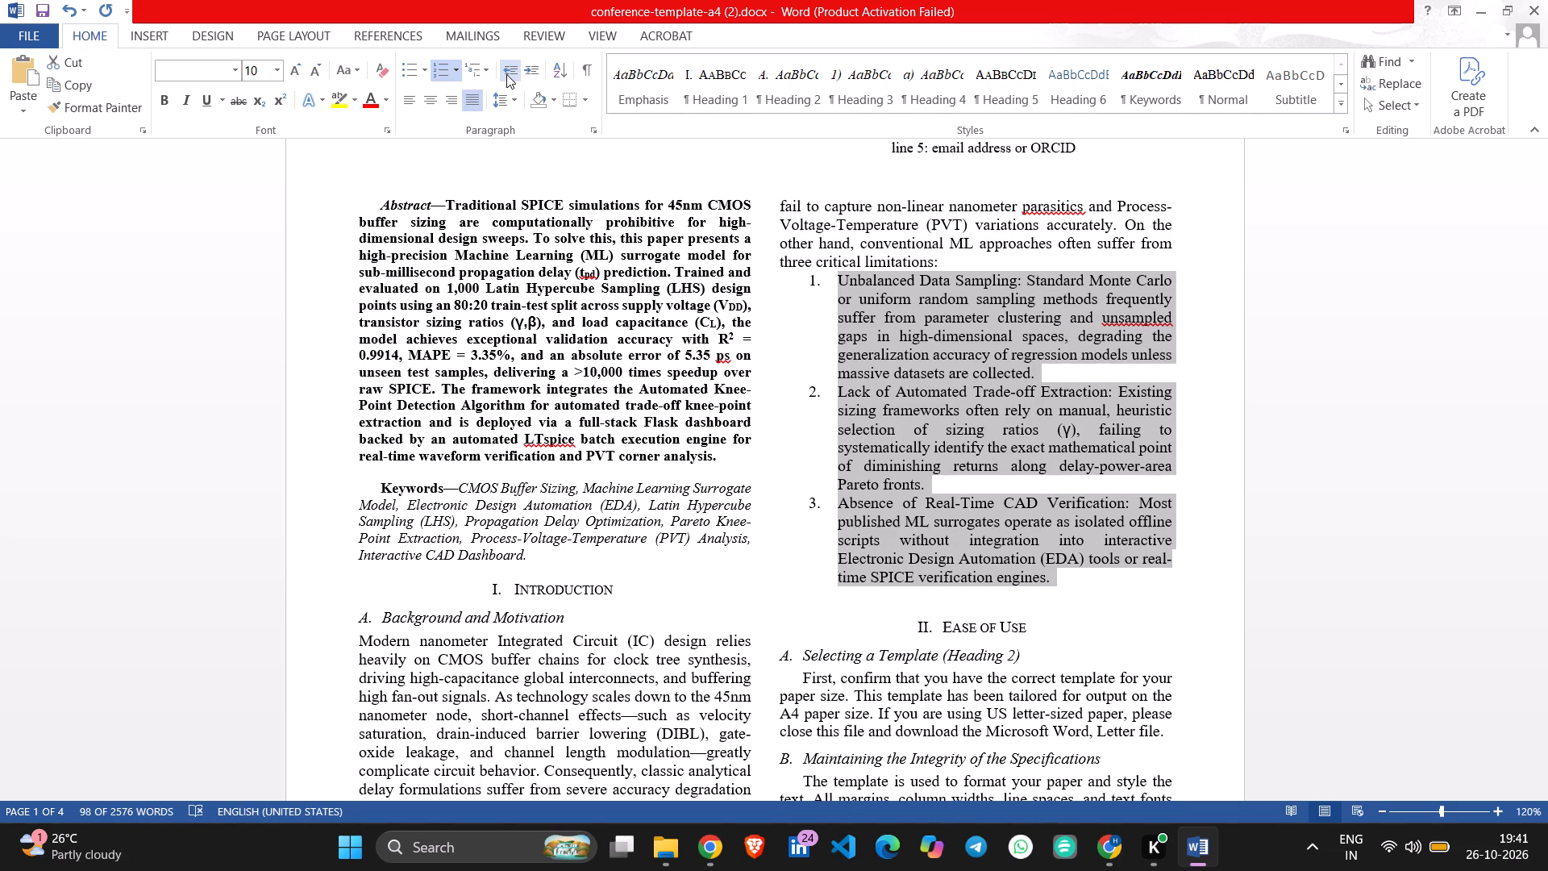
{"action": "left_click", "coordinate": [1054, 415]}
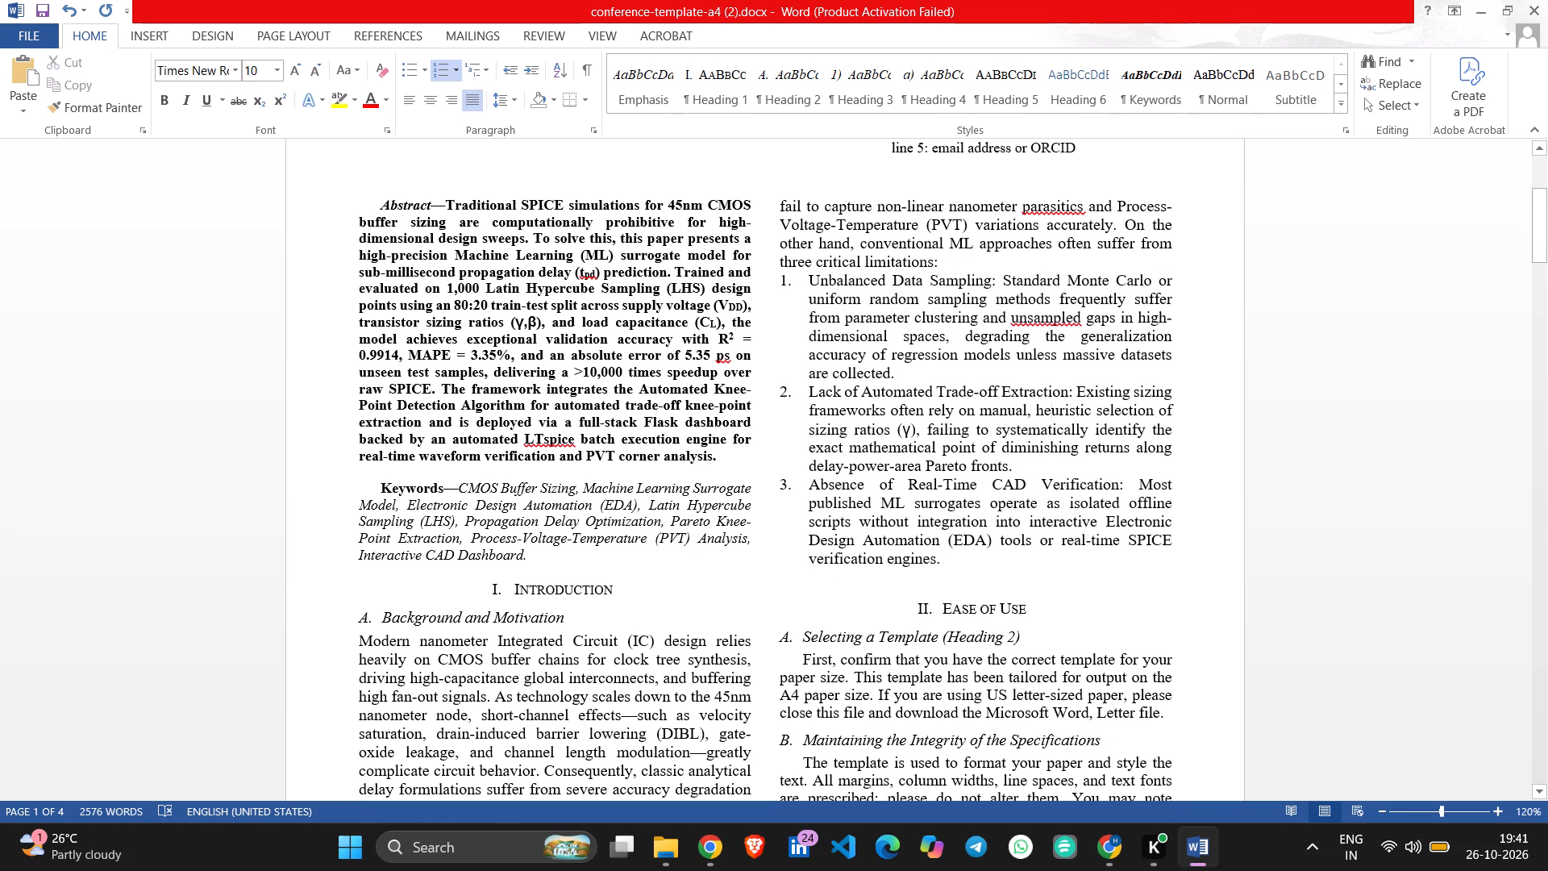
Bold the lead-in titles of the three numbered limitations, including the colon after each title.
{"action": "left_click_drag", "start_coordinate": [990, 285], "coordinate": [817, 282]}
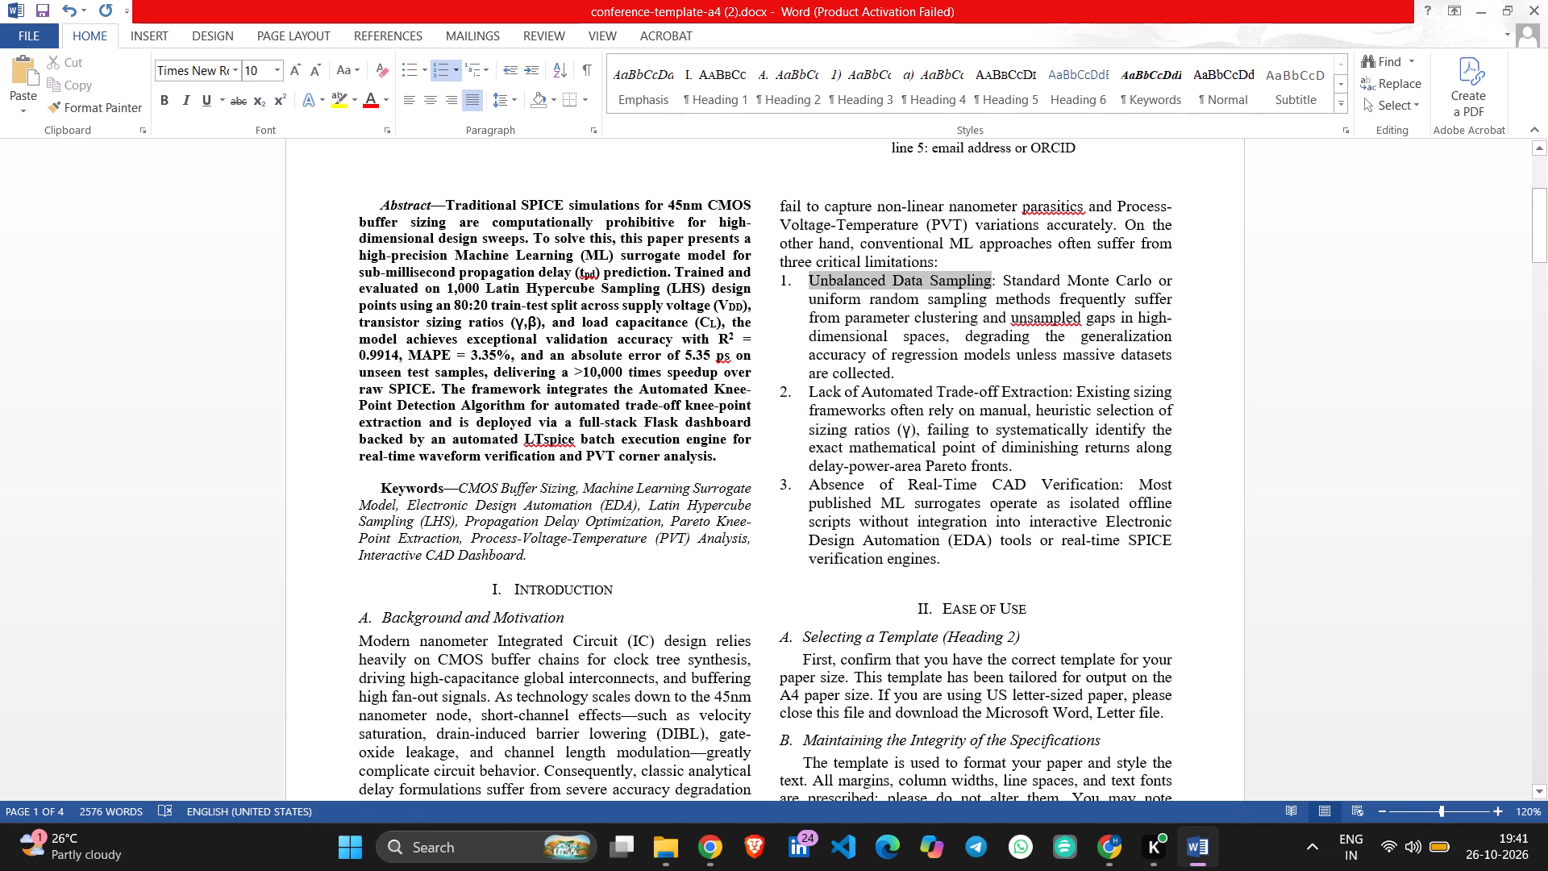
{"action": "left_click_drag", "start_coordinate": [817, 282], "coordinate": [780, 284]}
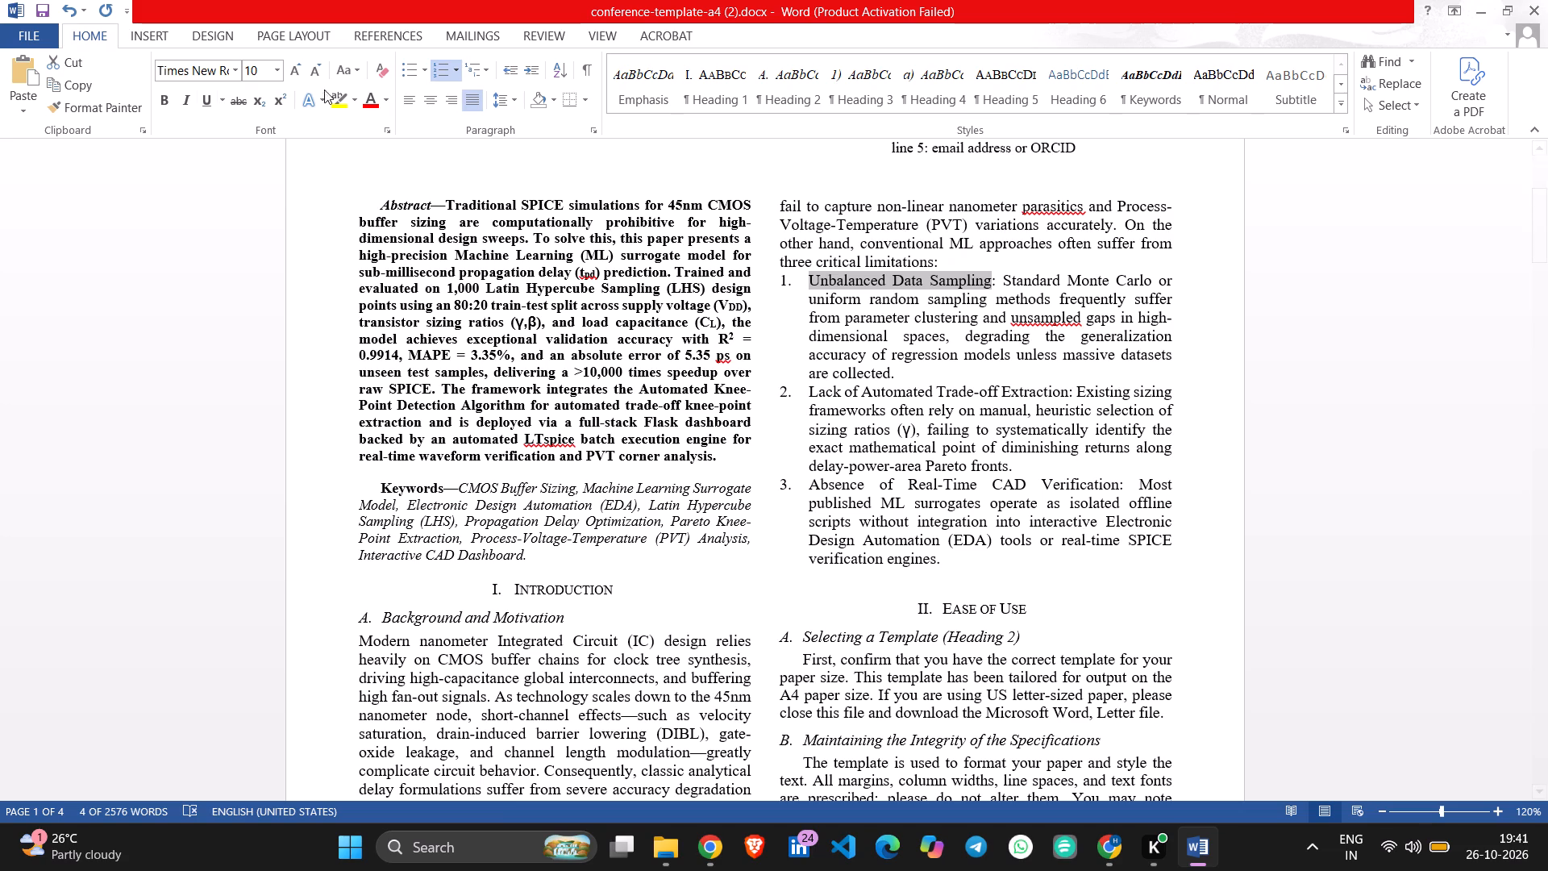
{"action": "left_click", "coordinate": [168, 101]}
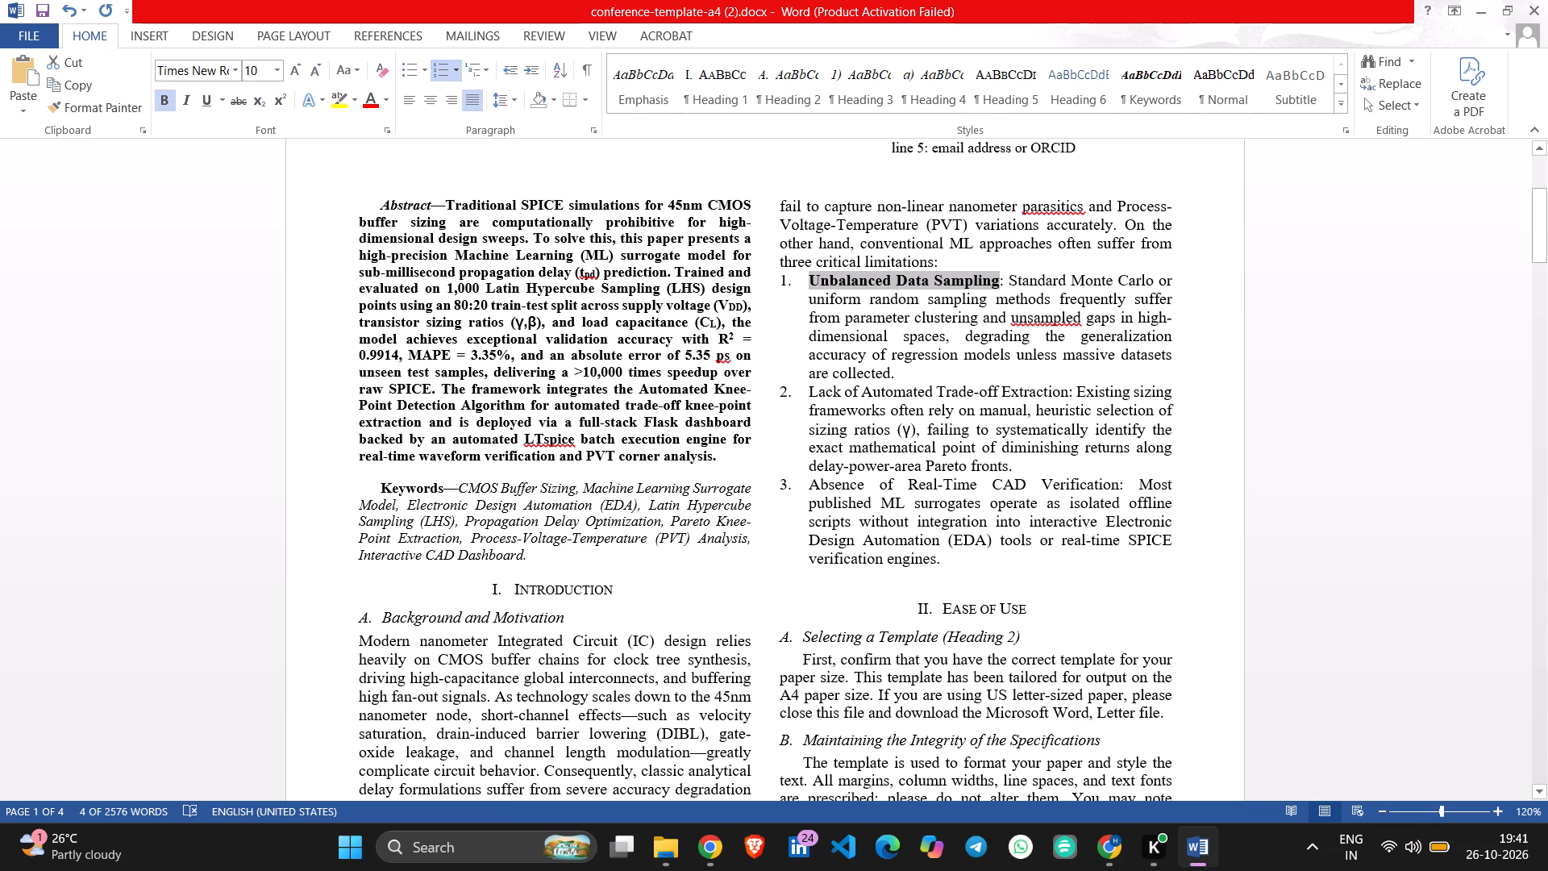
{"action": "left_click", "coordinate": [1005, 276]}
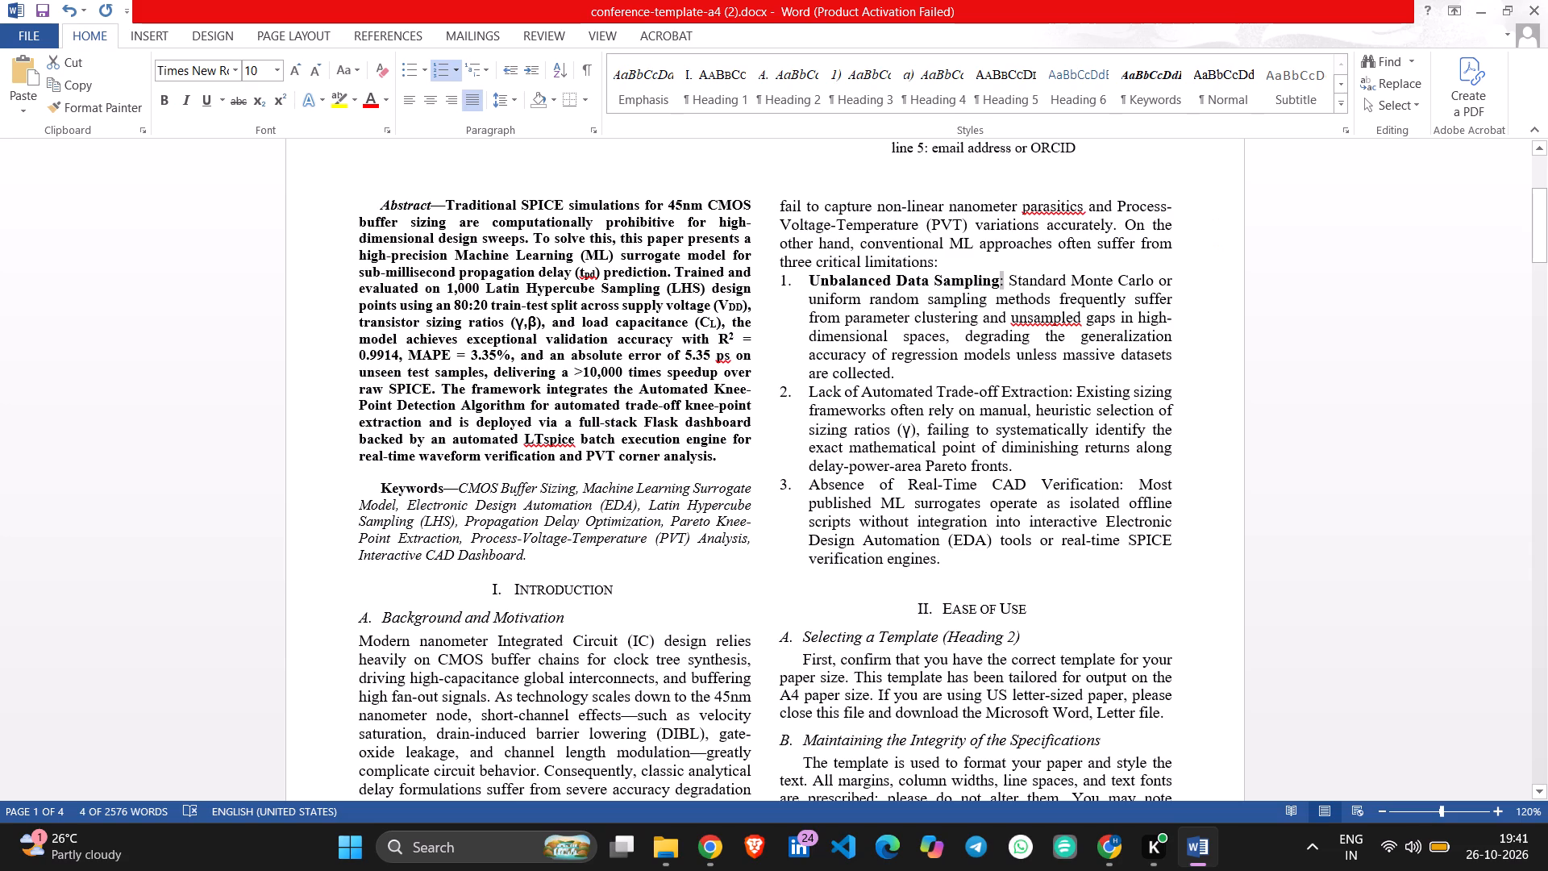
{"action": "left_click", "coordinate": [173, 97]}
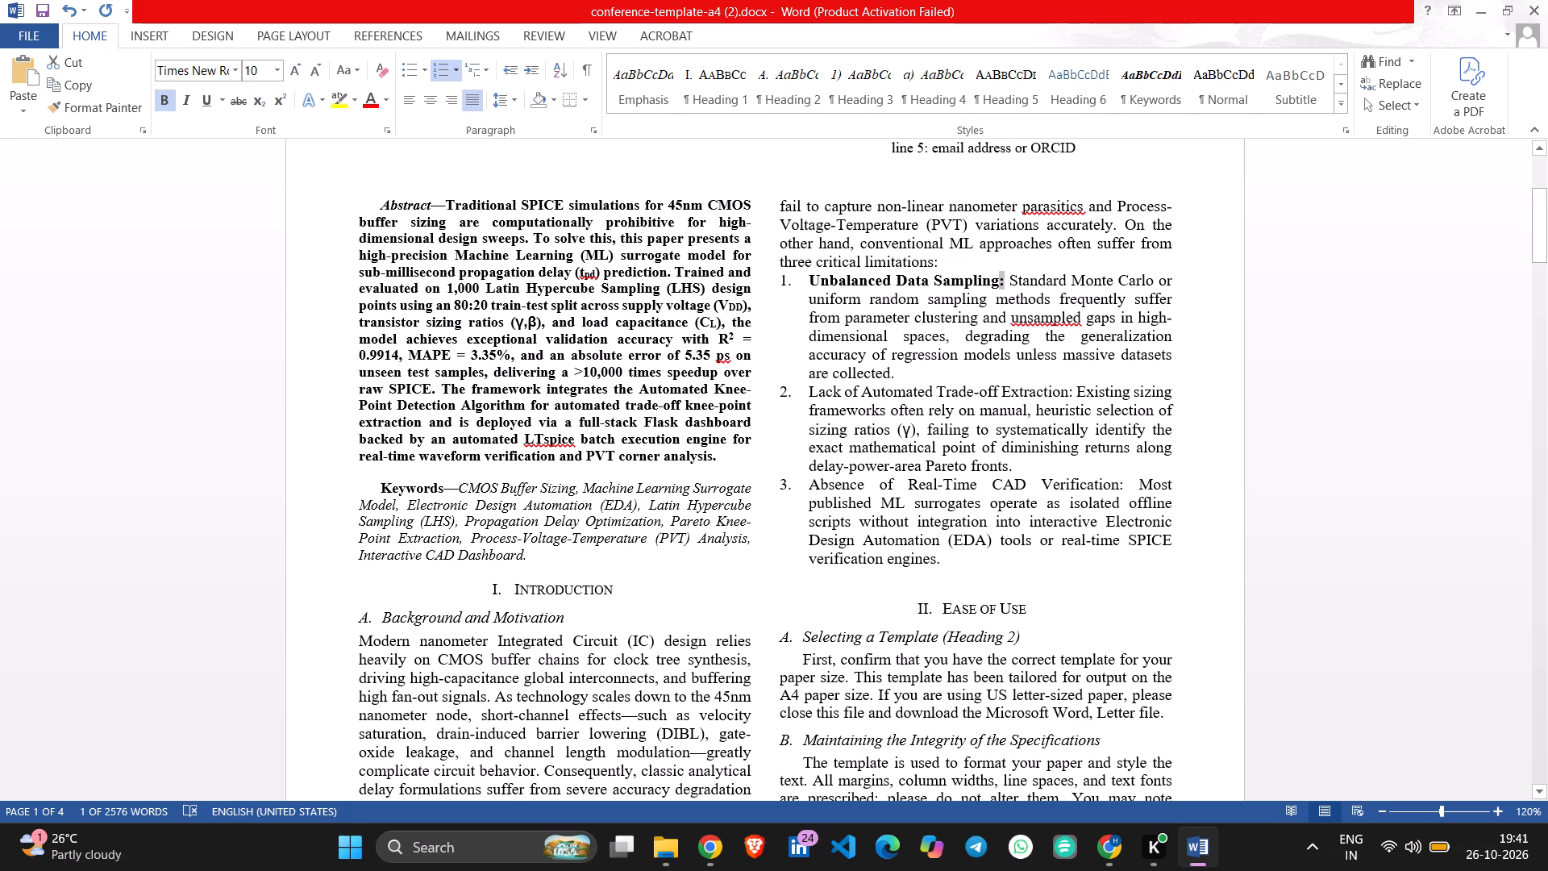
{"action": "left_click_drag", "start_coordinate": [1072, 391], "coordinate": [817, 395]}
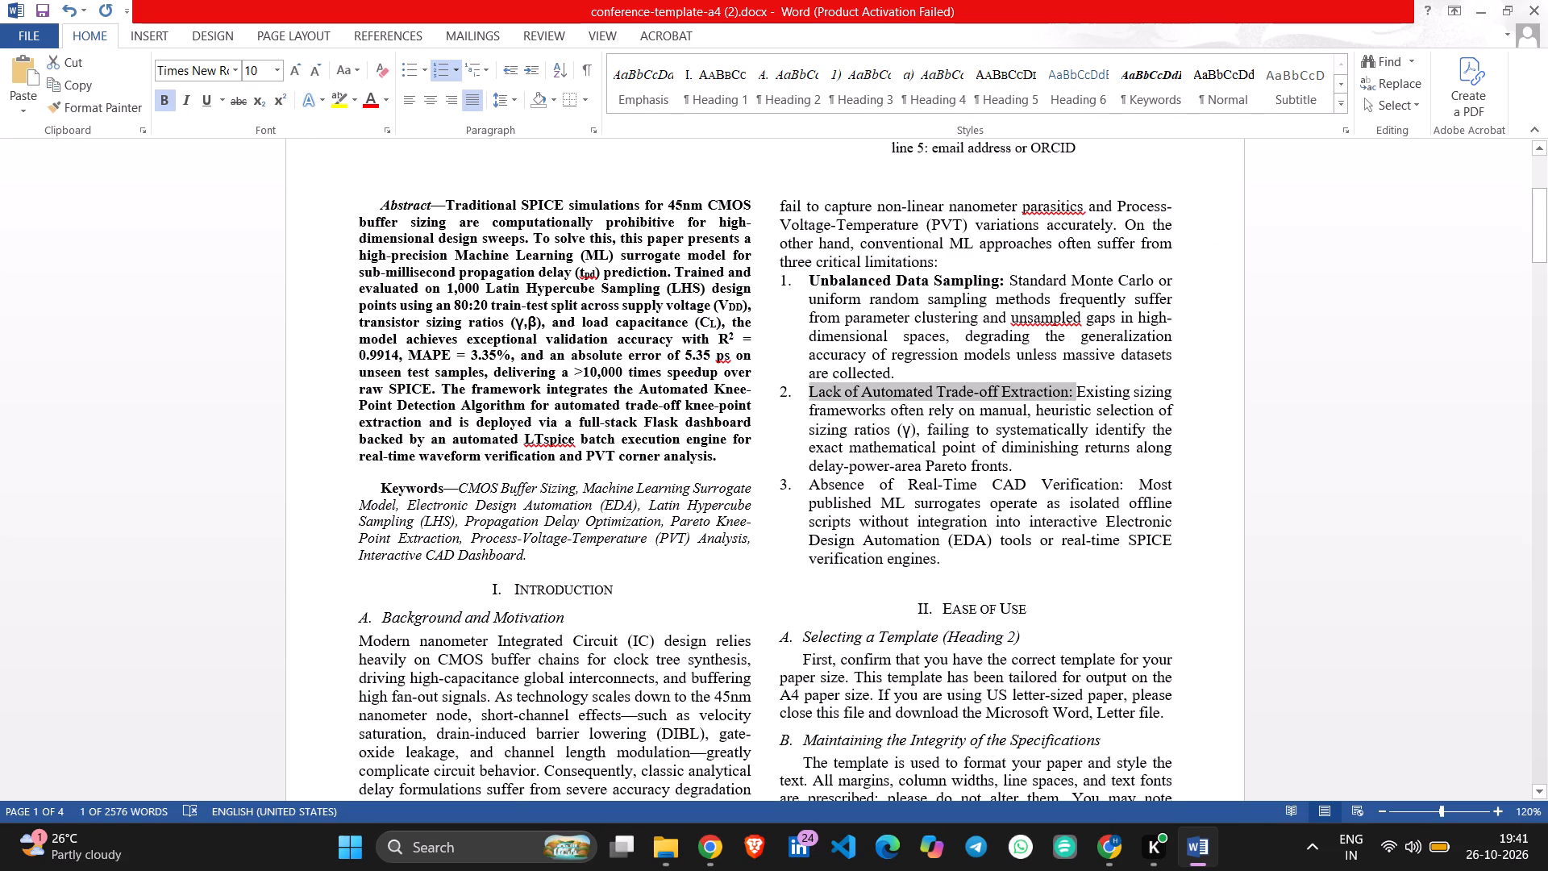
{"action": "left_click_drag", "start_coordinate": [817, 395], "coordinate": [804, 396]}
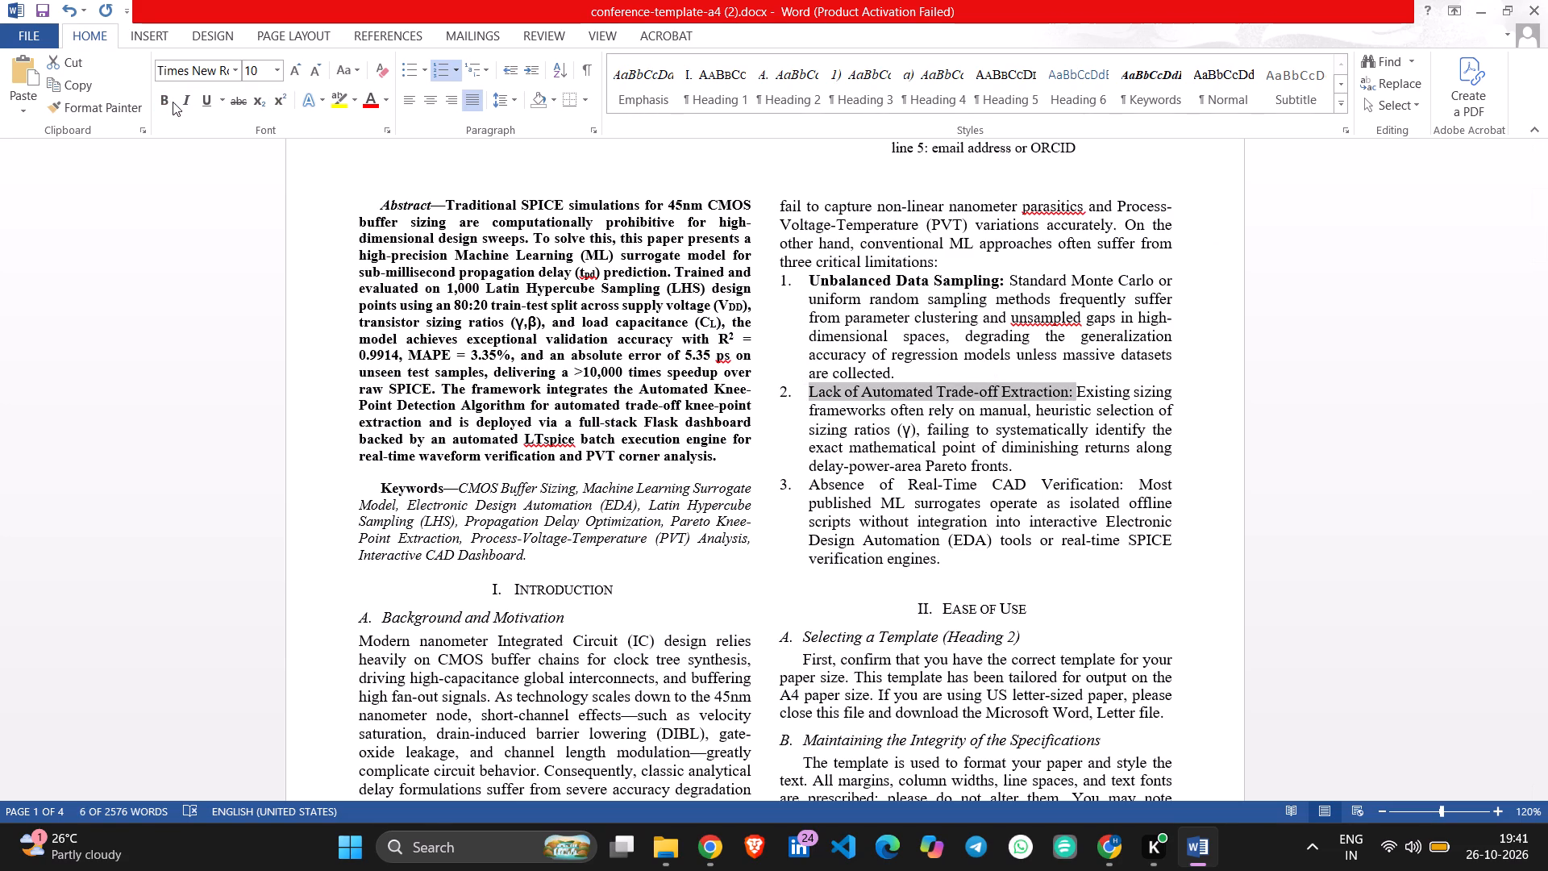
{"action": "left_click", "coordinate": [169, 102]}
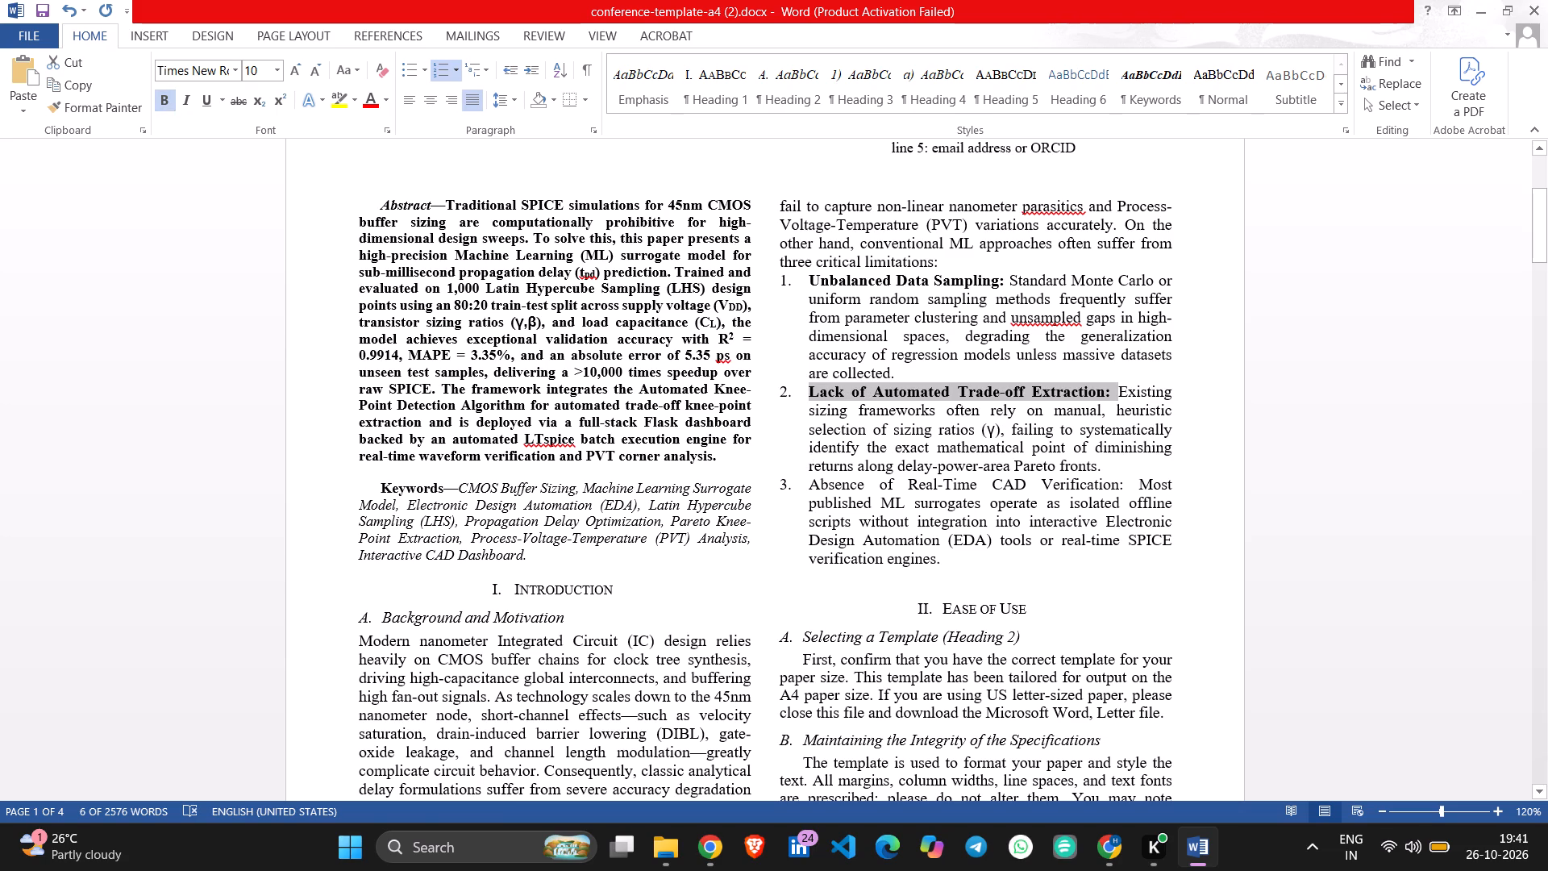
{"action": "left_click_drag", "start_coordinate": [1122, 484], "coordinate": [827, 488]}
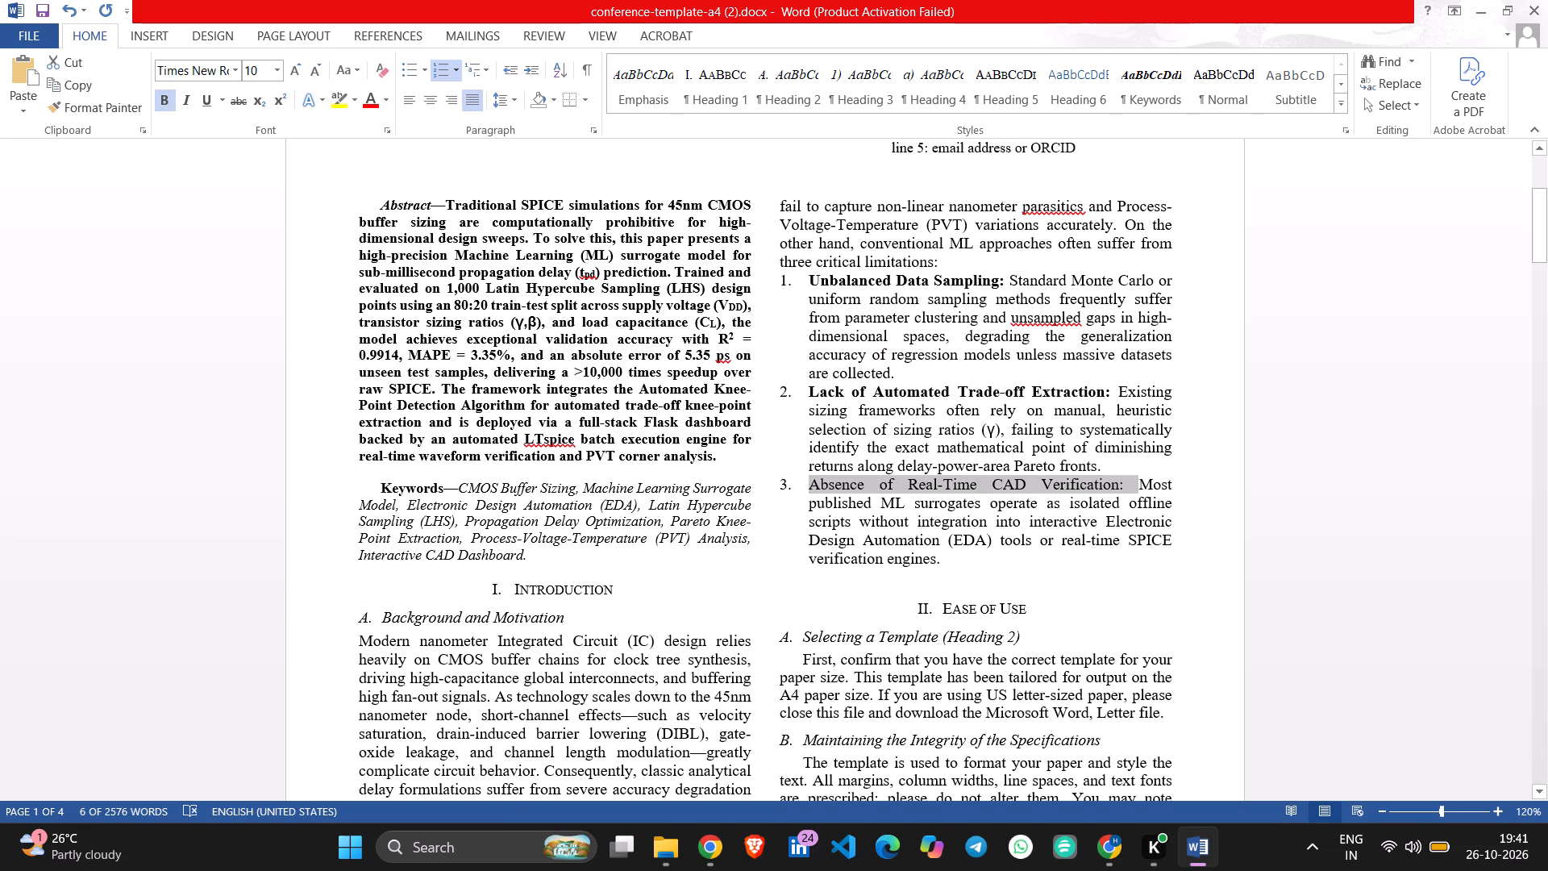
{"action": "left_click_drag", "start_coordinate": [827, 488], "coordinate": [828, 488]}
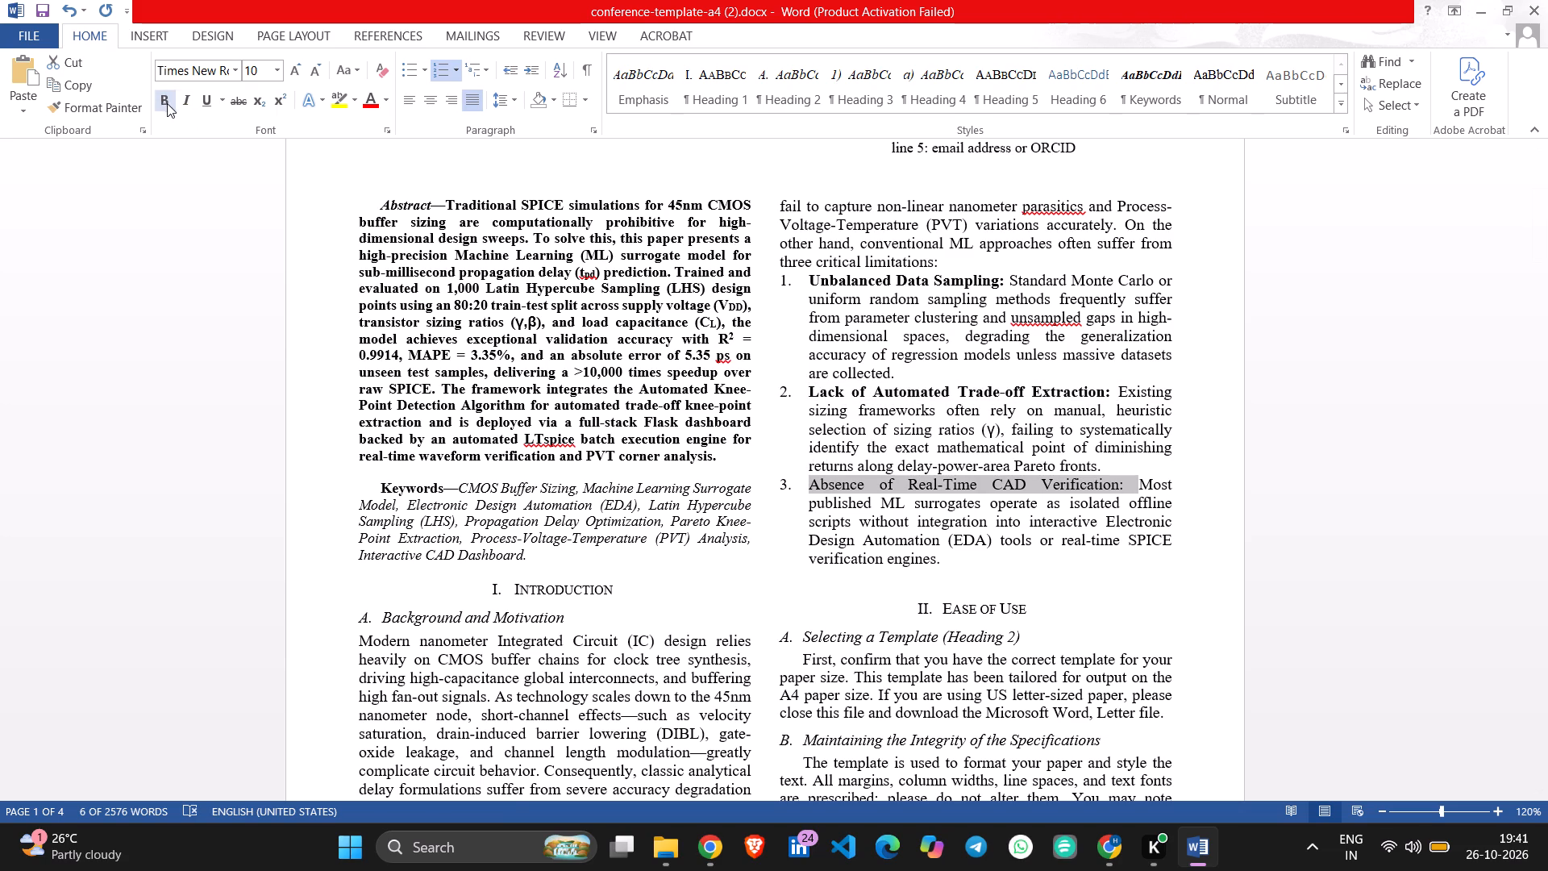
{"action": "left_click", "coordinate": [164, 102]}
{"action": "left_click", "coordinate": [884, 542]}
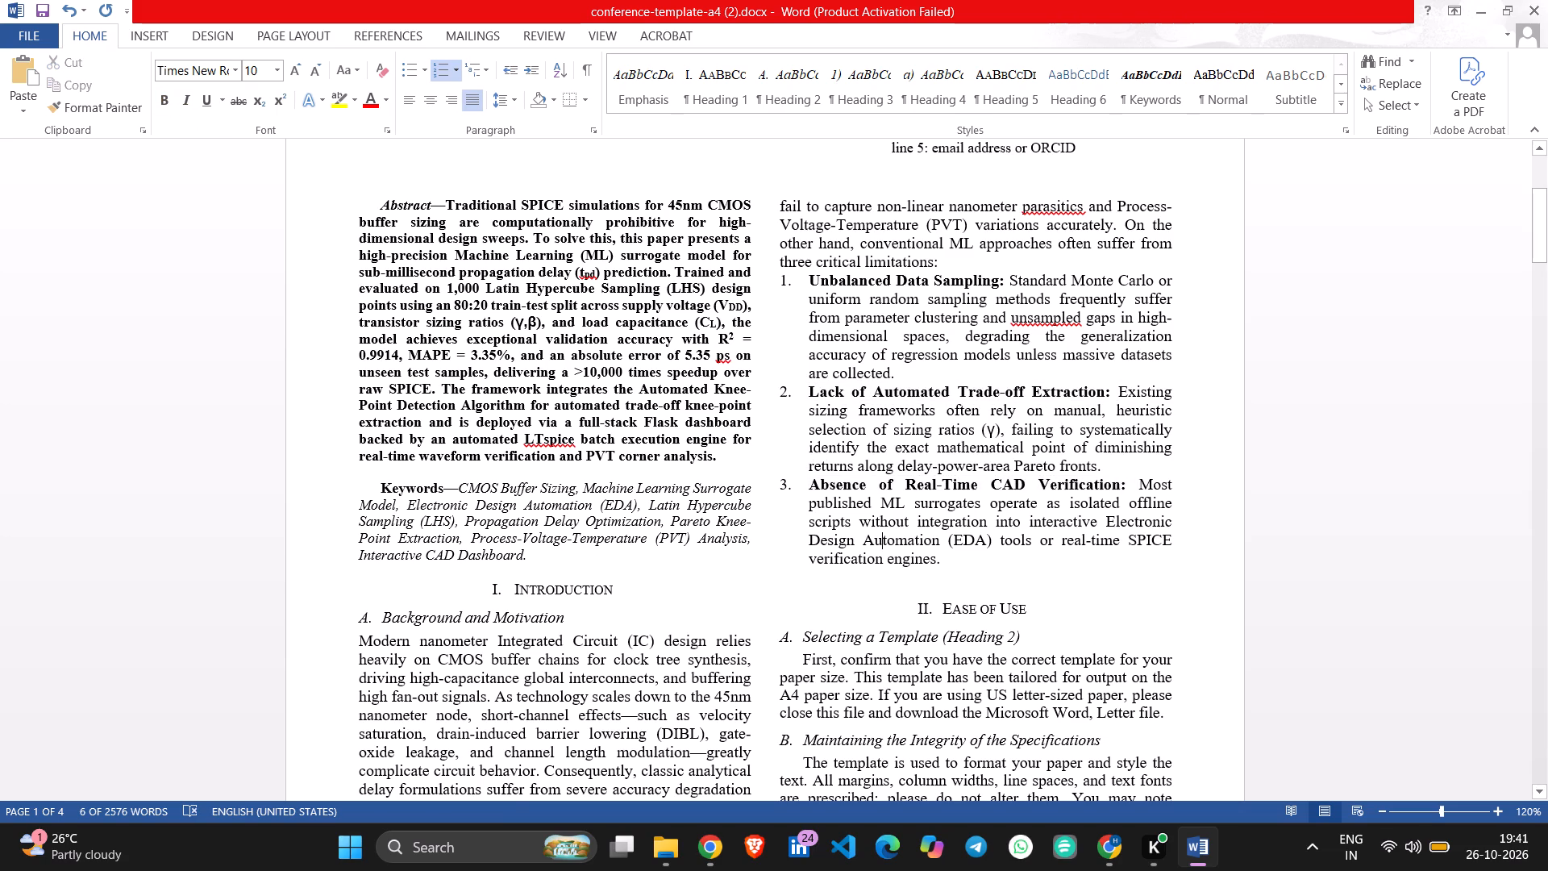
{"action": "scroll", "coordinate": [884, 542], "scroll_direction": "down", "scroll_amount": 2}
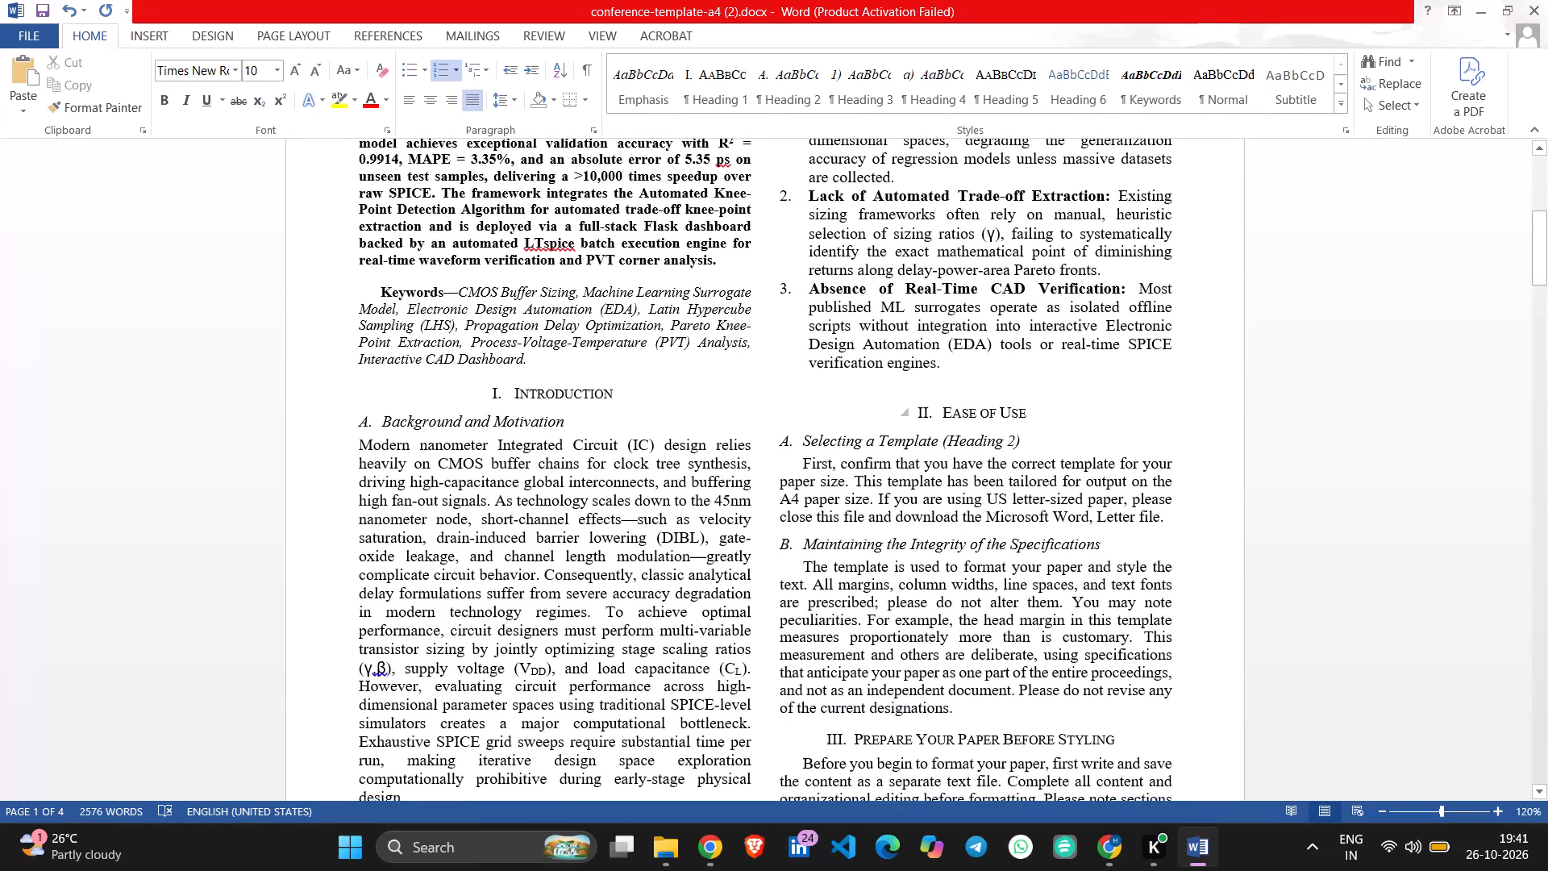
{"action": "scroll", "coordinate": [985, 400], "scroll_direction": "down", "scroll_amount": 1}
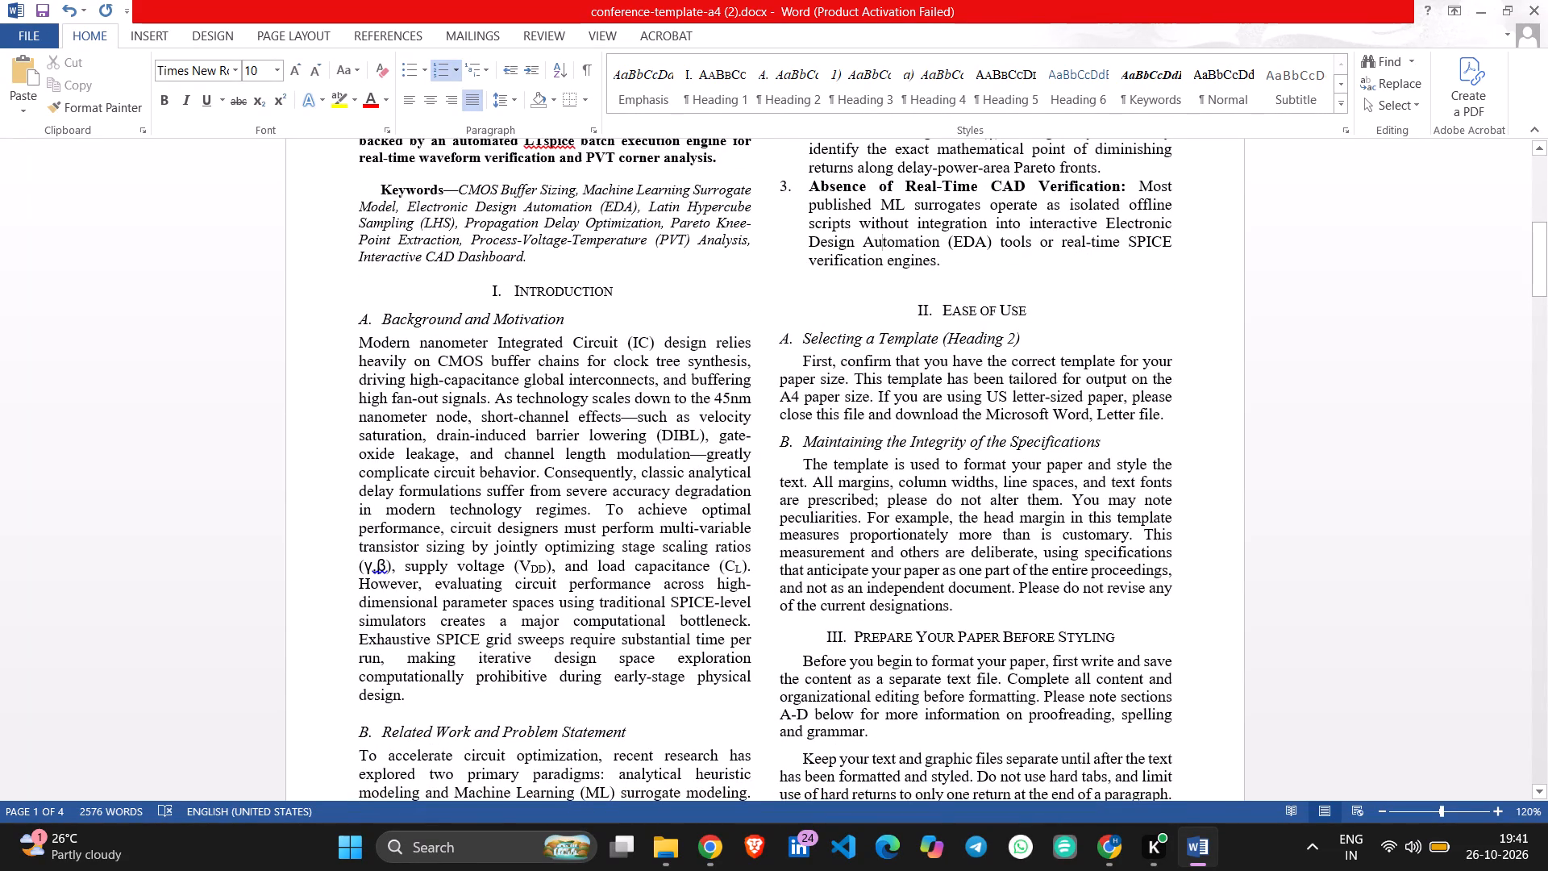
{"action": "left_click", "coordinate": [961, 259]}
{"action": "key", "text": "Return"}
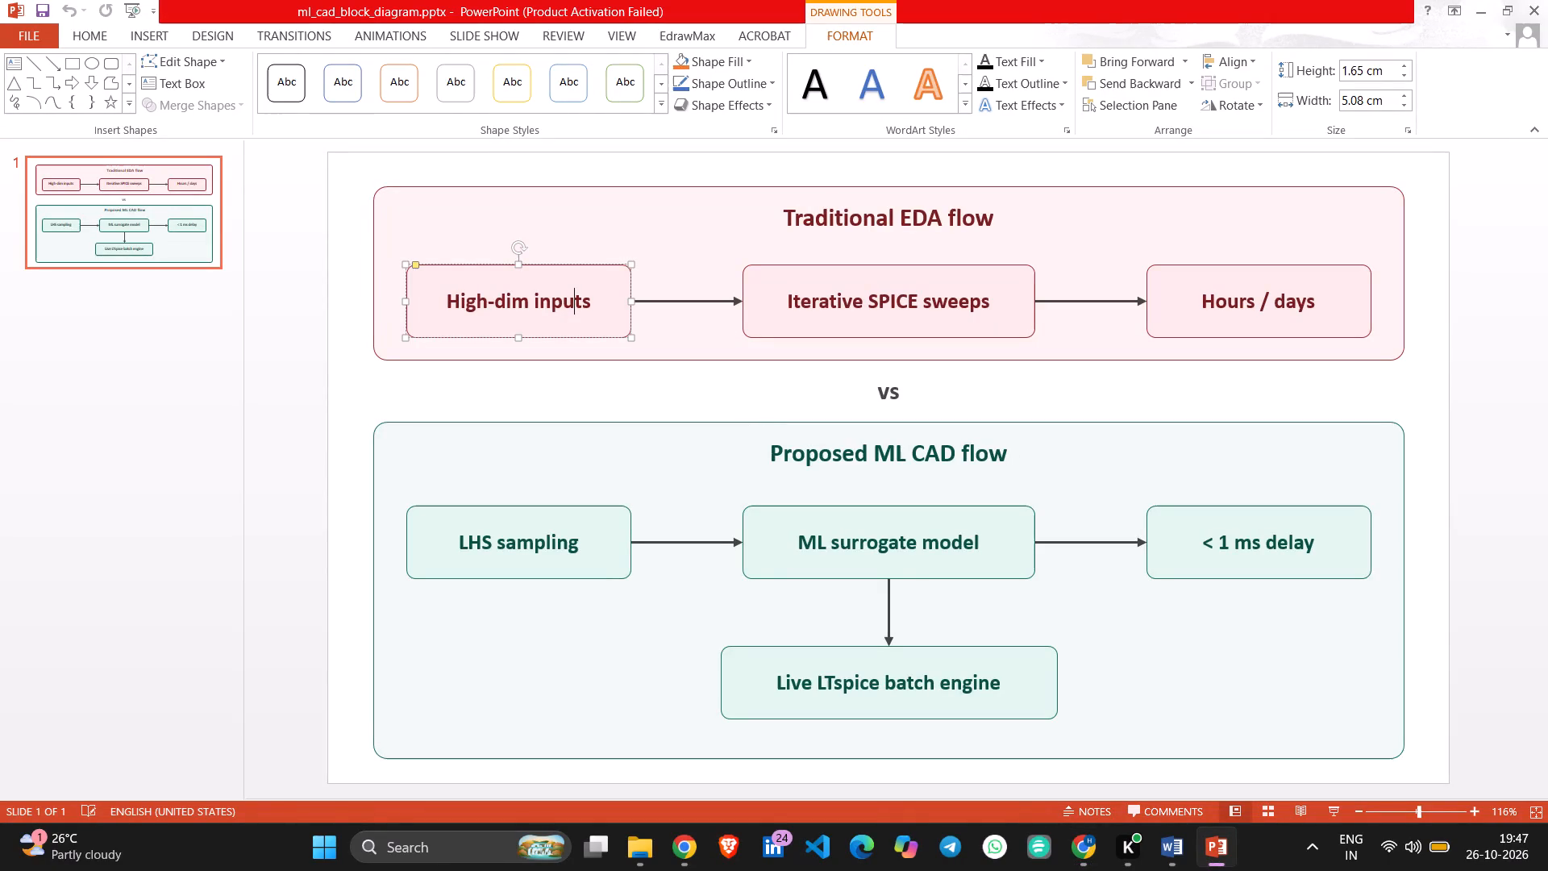
In the PowerPoint diagram, expand the first Traditional EDA flow block's text to "High-dimensional inputs".
{"action": "left_click", "coordinate": [526, 305]}
{"action": "type", "text": "ensional"}
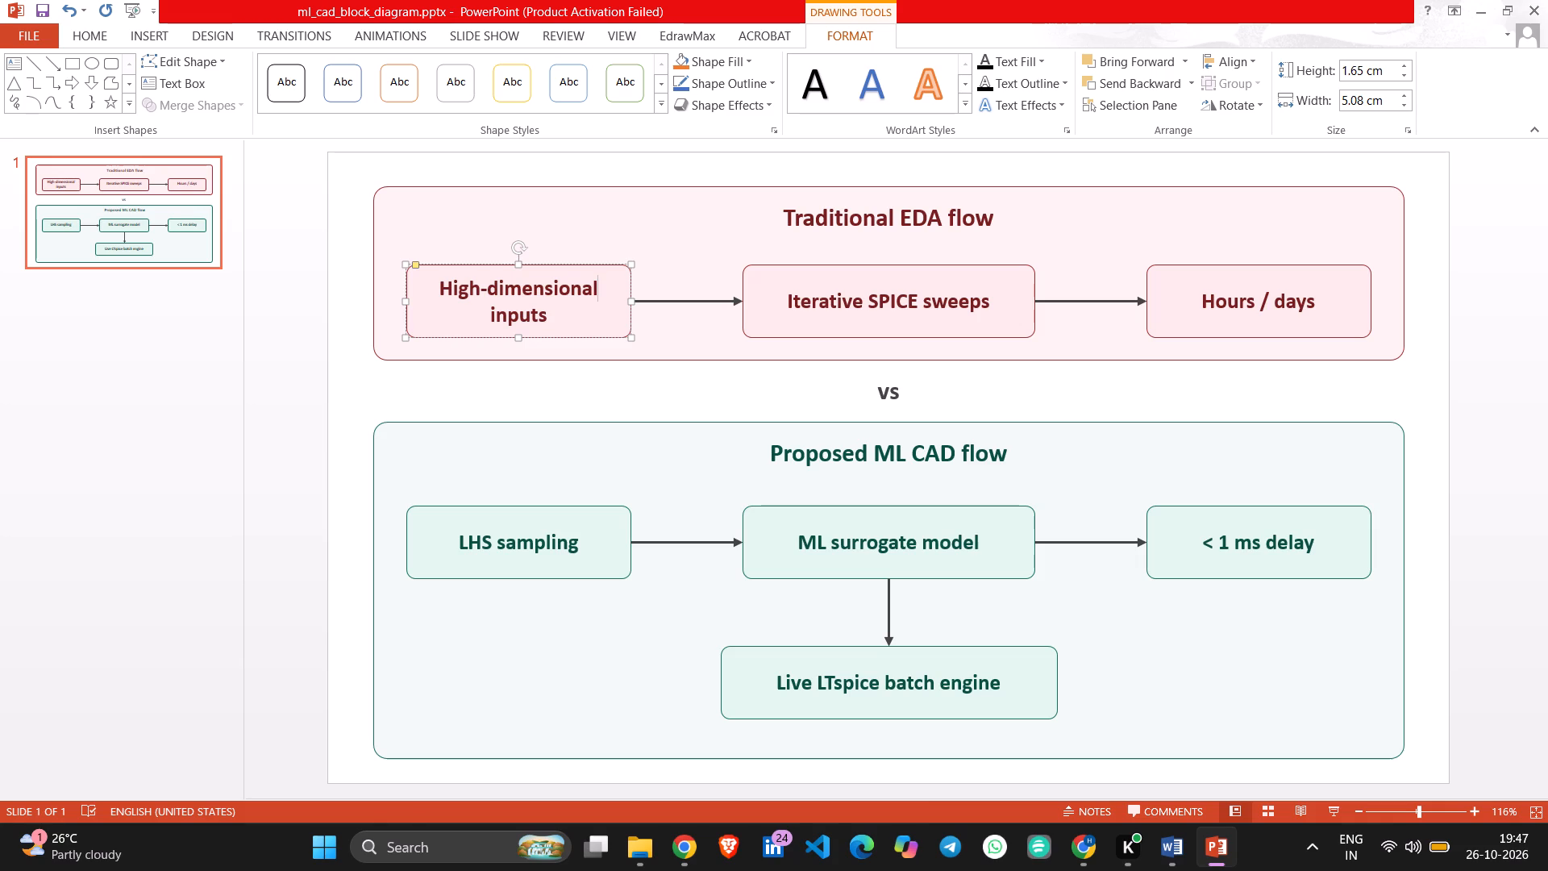
Add "Time required-" on its own line above "Hours / days" in the last Traditional EDA flow block.
{"action": "left_click", "coordinate": [1209, 296]}
{"action": "key", "text": "Left"}
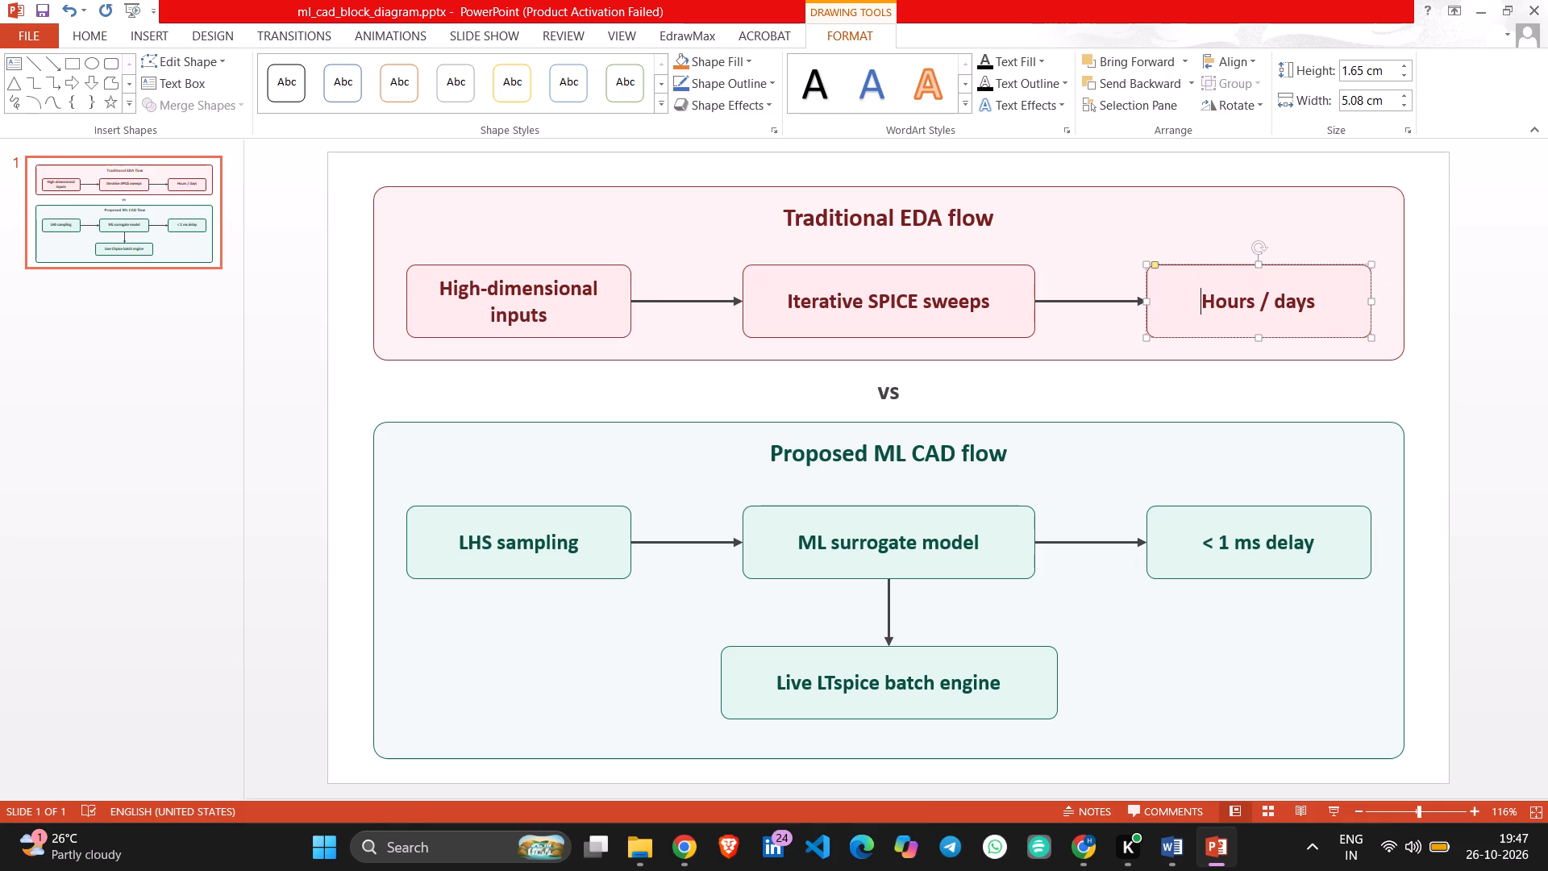
{"action": "type", "text": "Tme"}
{"action": "key", "text": "space"}
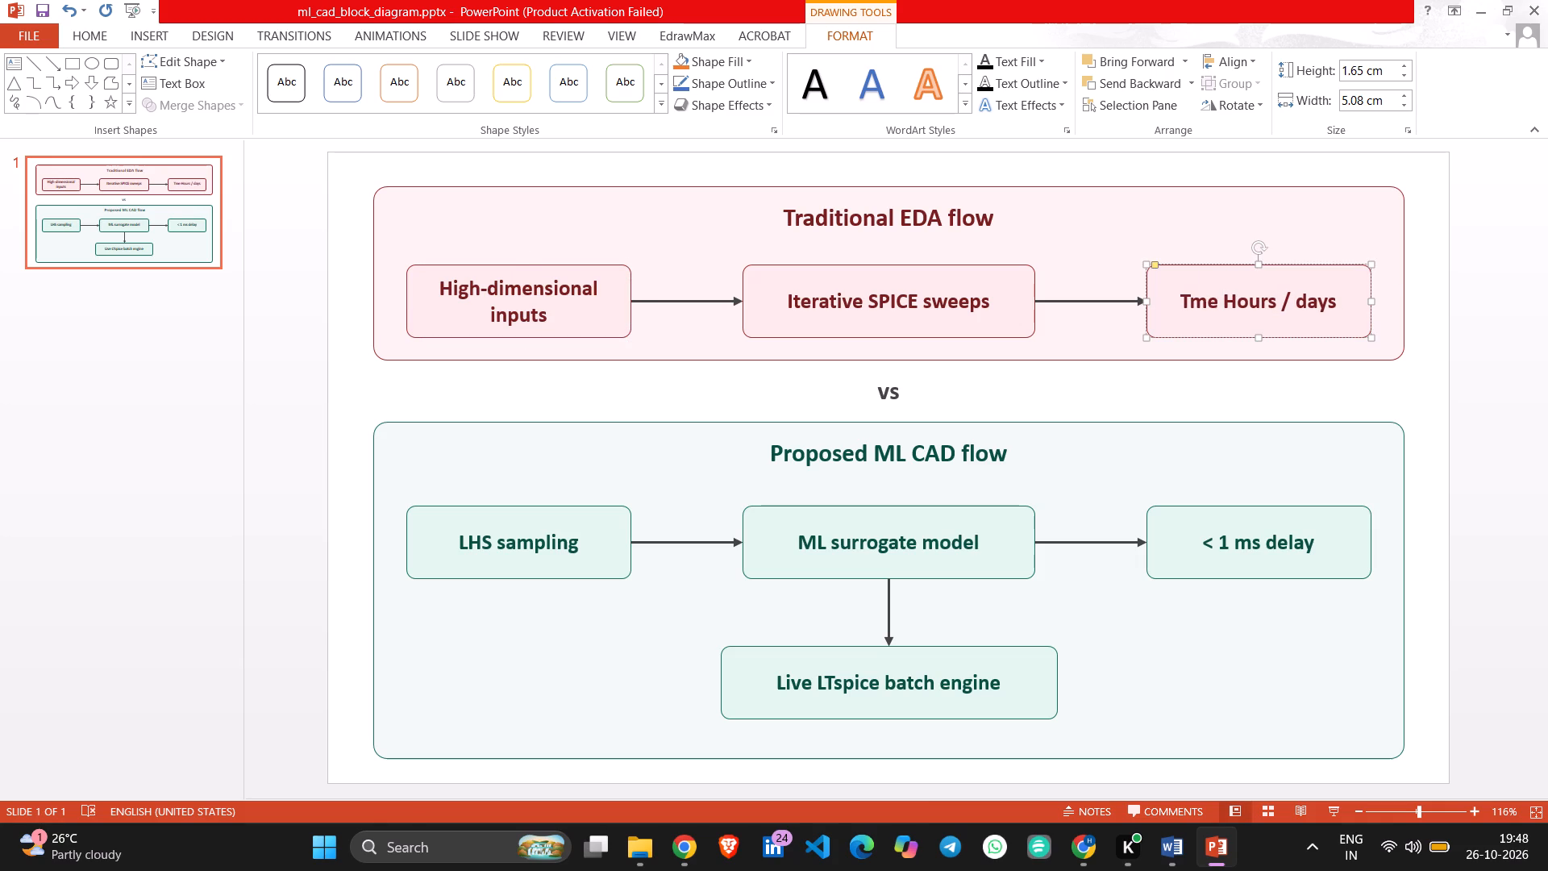
{"action": "key", "text": "BackSpace"}
{"action": "key", "text": "BackSpace"}
{"action": "key", "text": "BackSpace"}
{"action": "type", "text": "ime"}
{"action": "key", "text": "space"}
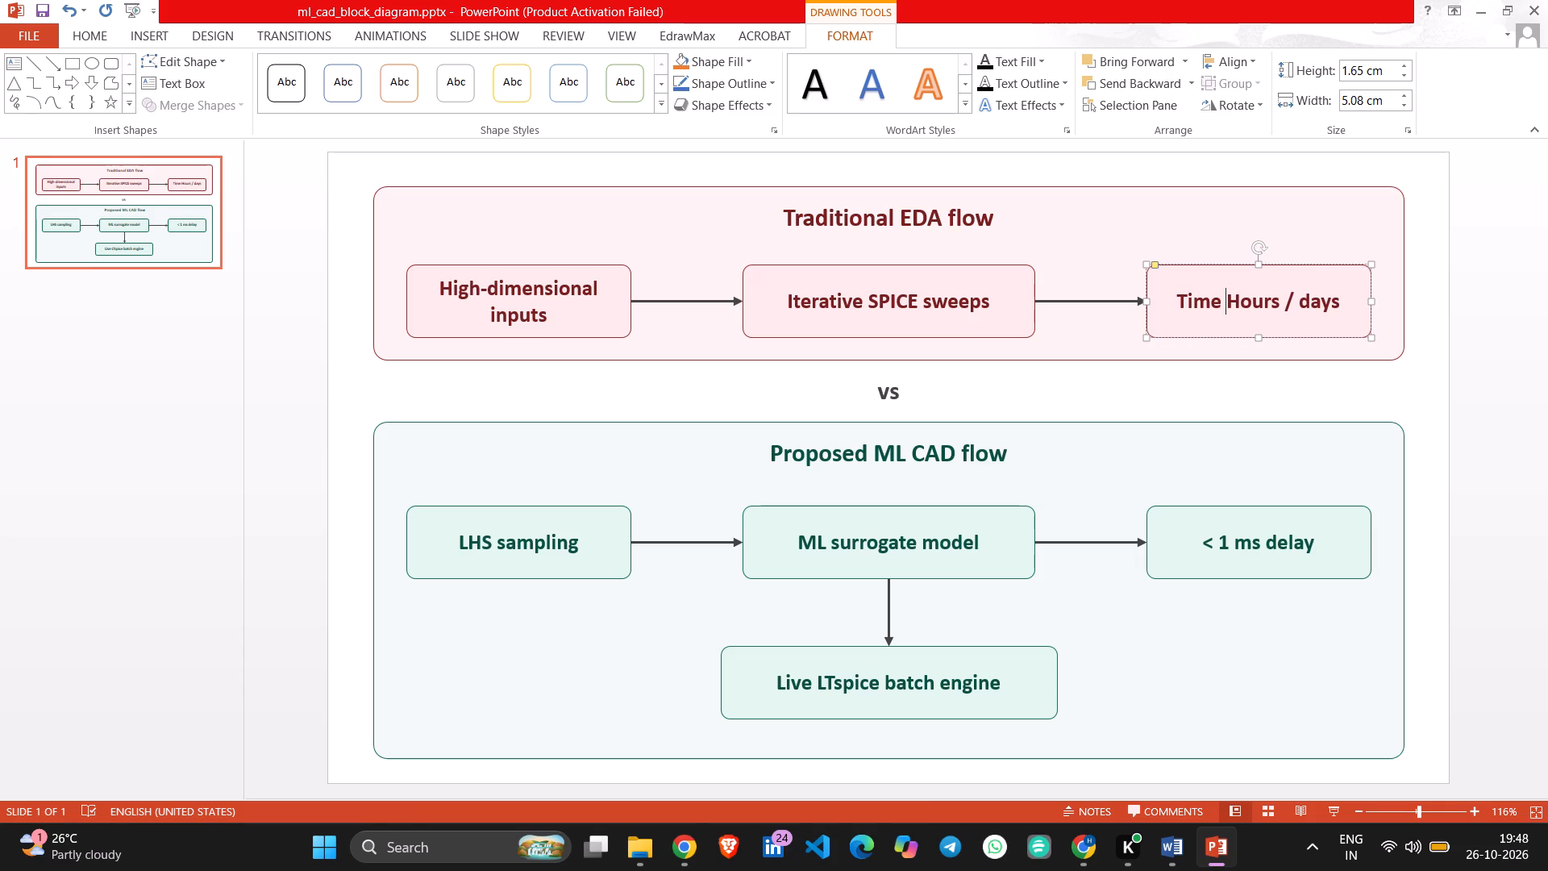
{"action": "type", "text": "re"}
{"action": "type", "text": "quired"}
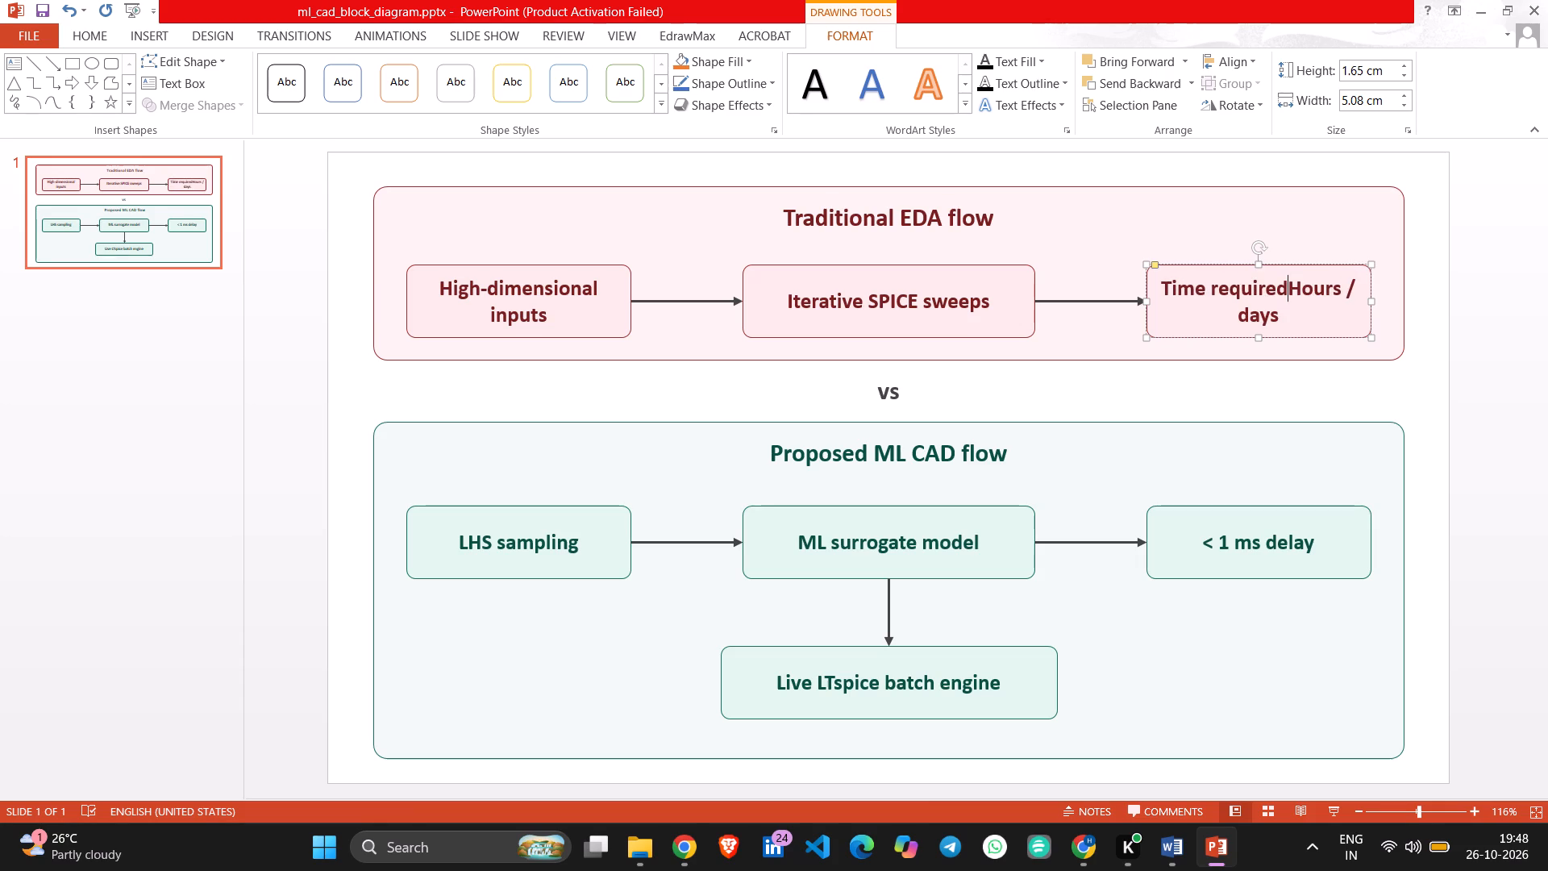
{"action": "type", "text": "-"}
{"action": "key", "text": "space"}
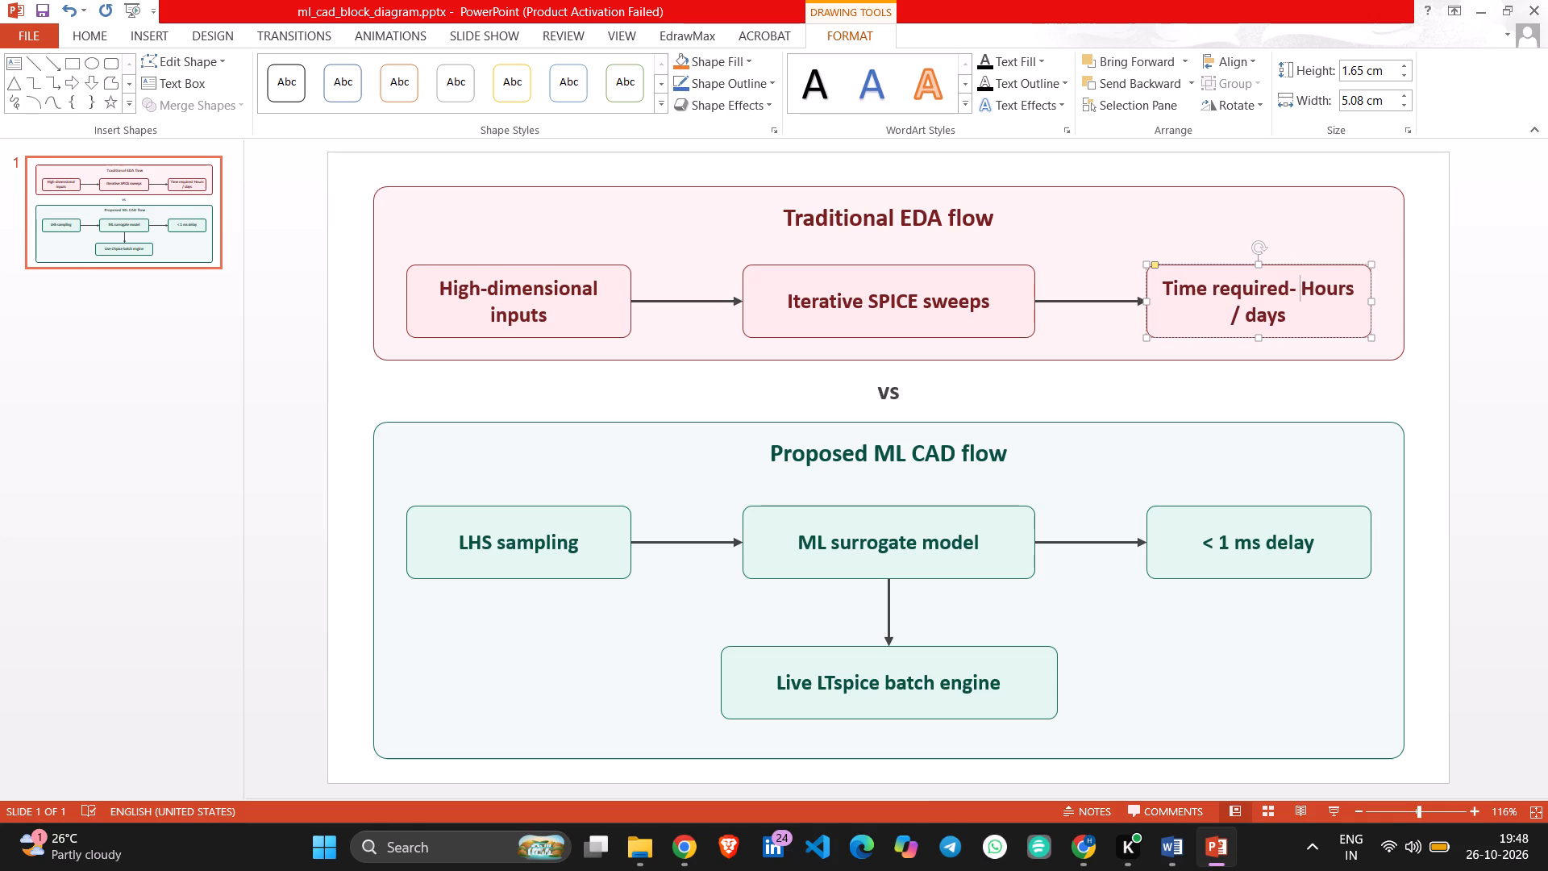
{"action": "key", "text": "Return"}
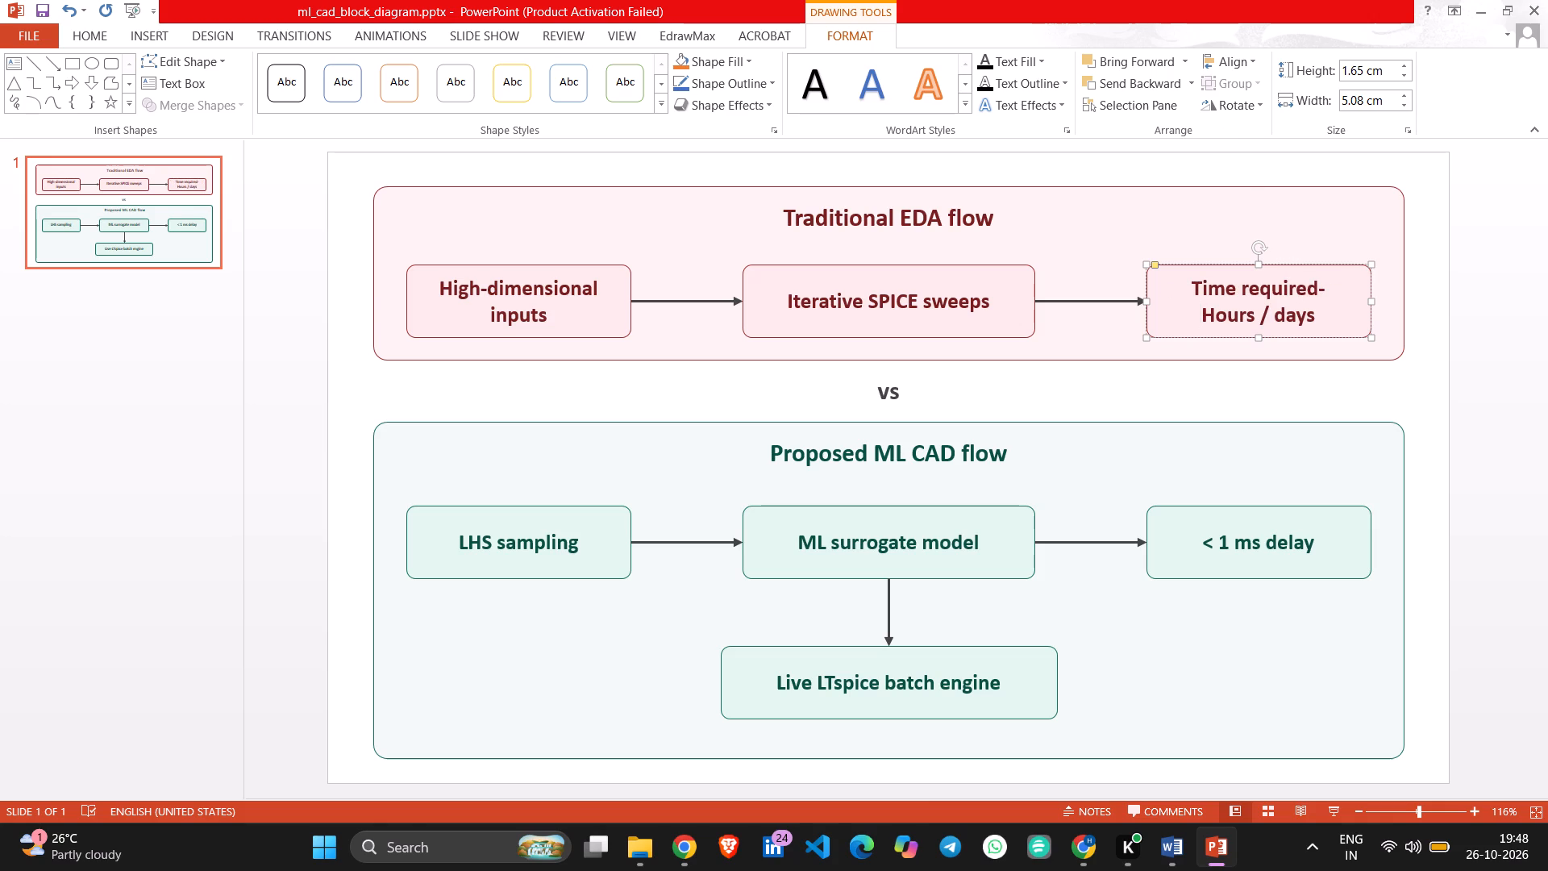
Add "Time Taken-" on its own line above "< 1 ms delay" in the Proposed ML CAD flow block.
{"action": "scroll", "coordinate": [603, 502], "scroll_direction": "down", "scroll_amount": 1}
{"action": "left_click", "coordinate": [1212, 544]}
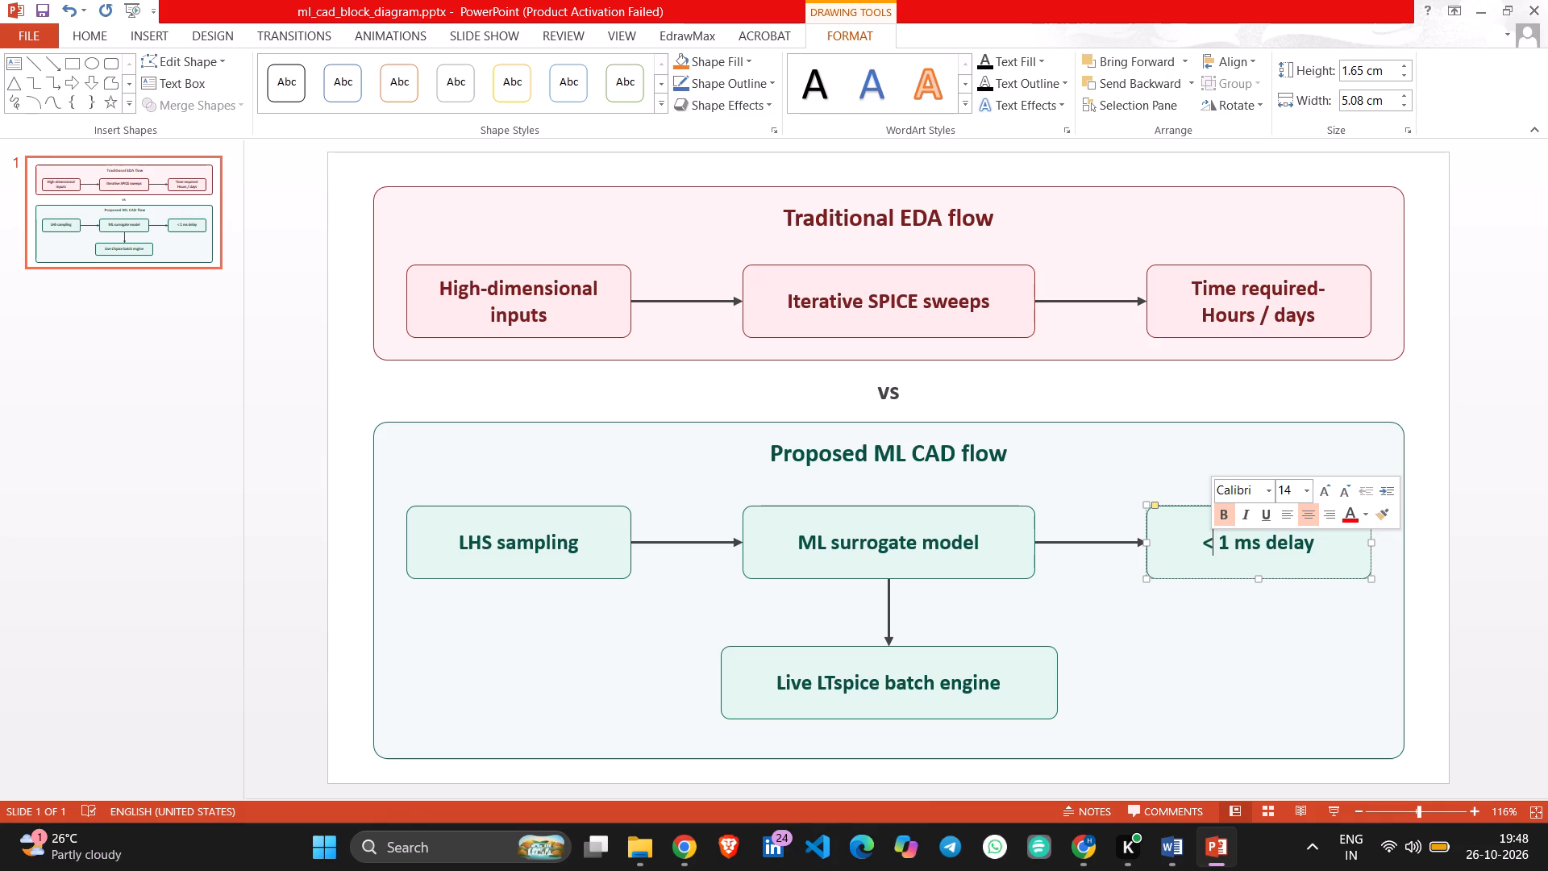
{"action": "key", "text": "Left"}
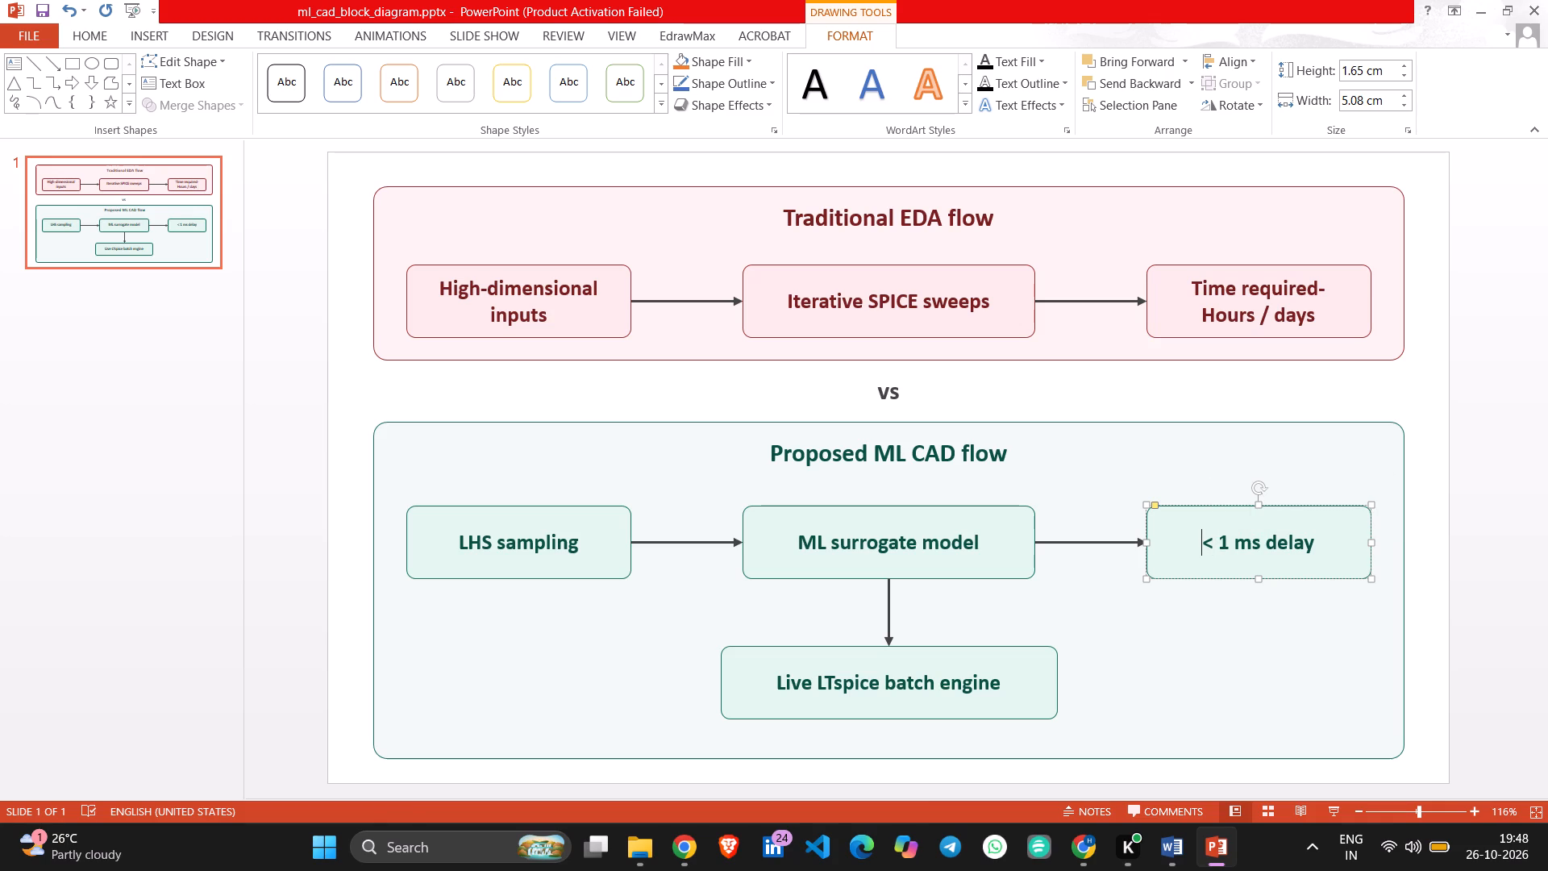
{"action": "type", "text": "Time"}
{"action": "key", "text": "space"}
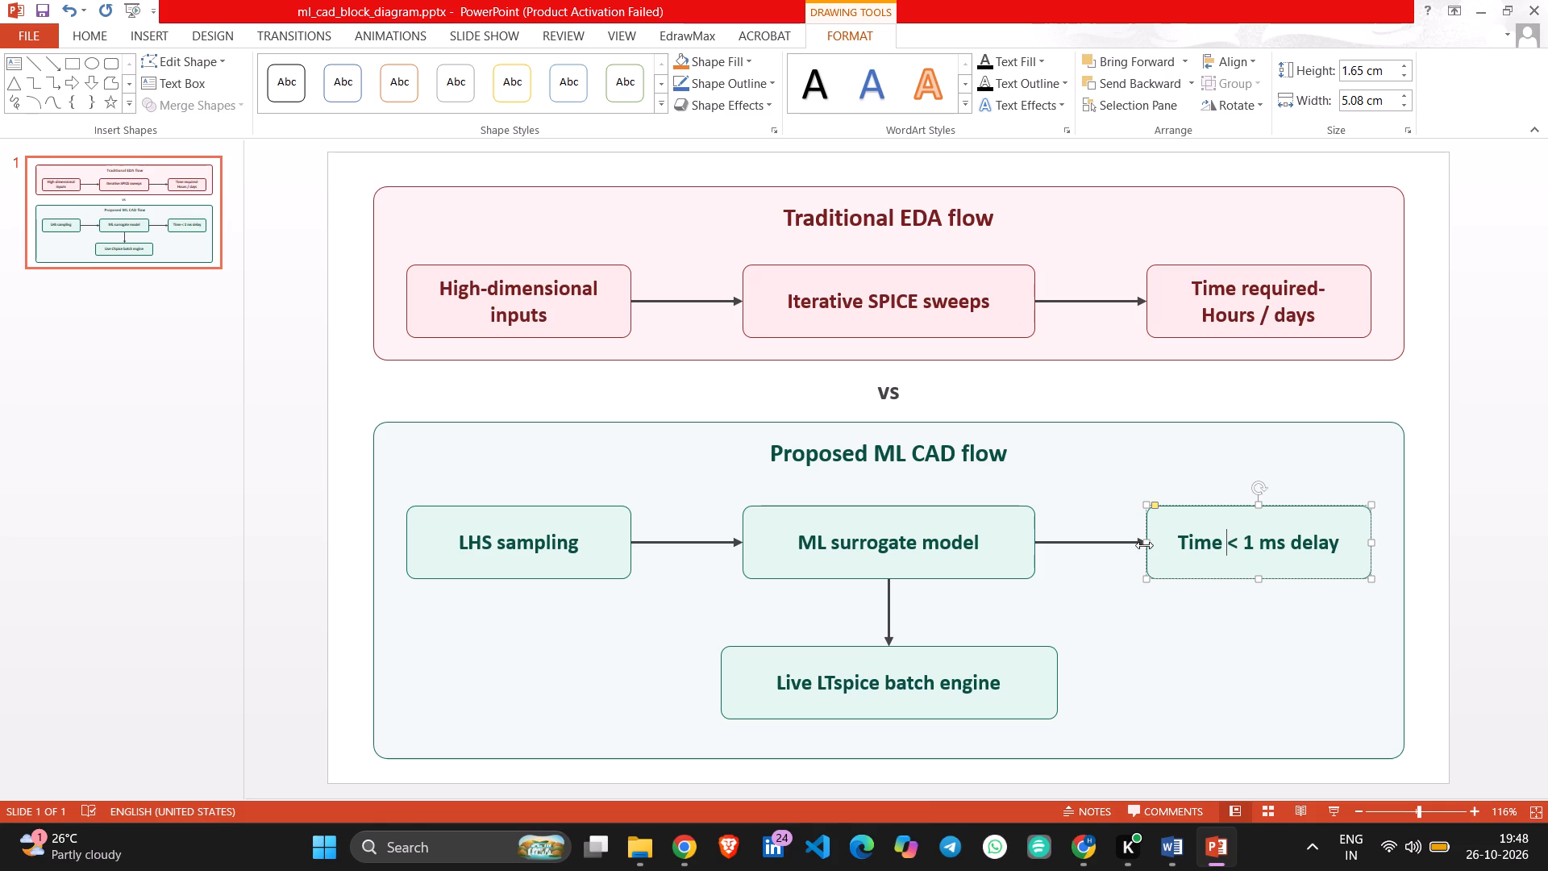
{"action": "key", "text": "shift+t"}
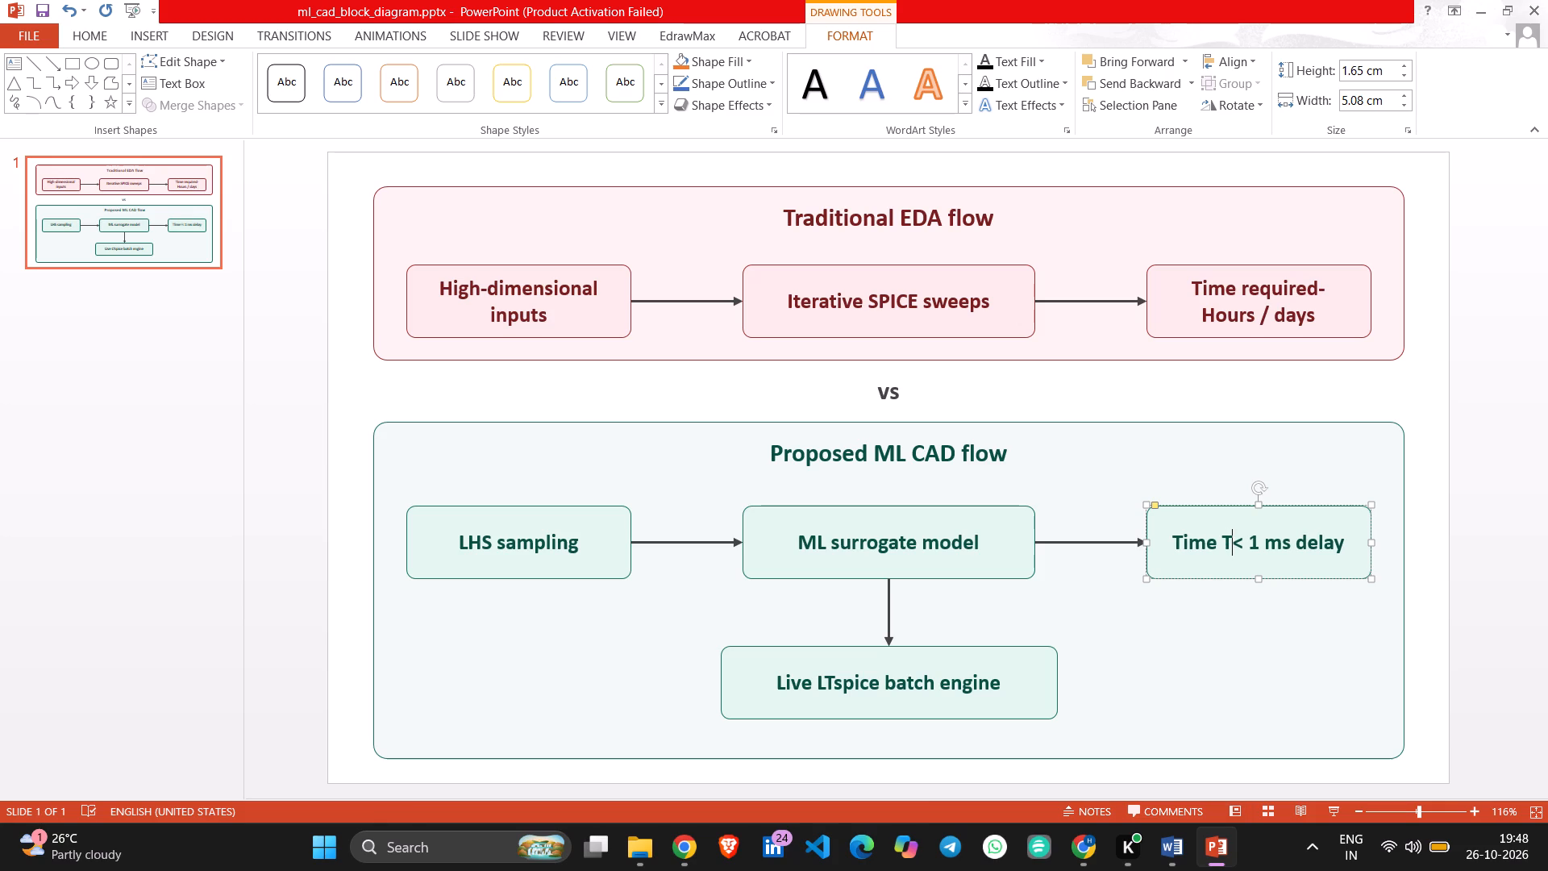
{"action": "type", "text": "aken"}
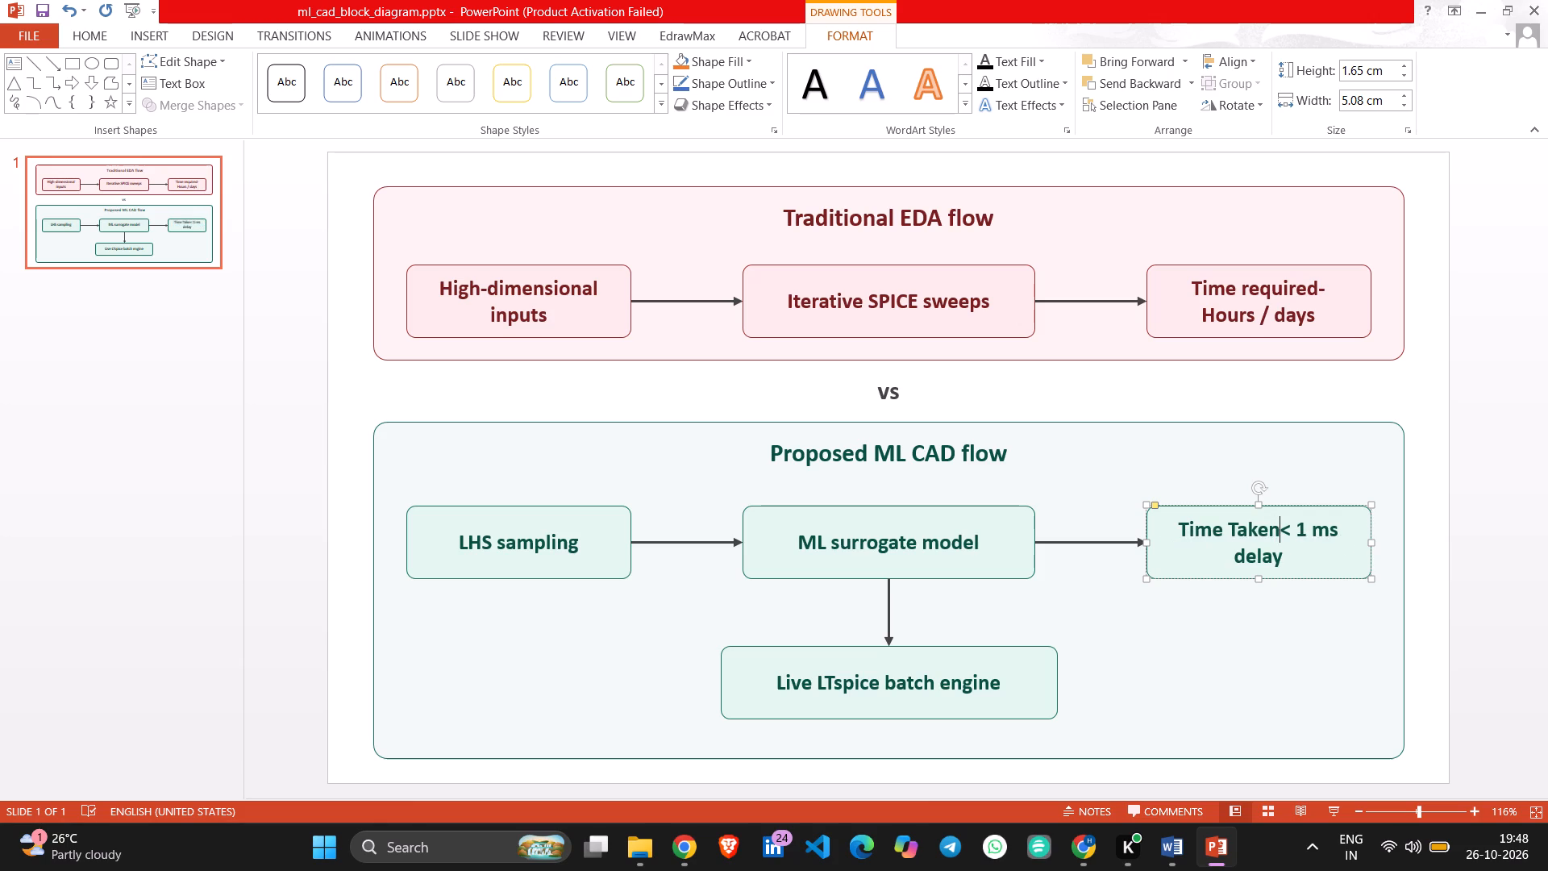
{"action": "key", "text": "Return"}
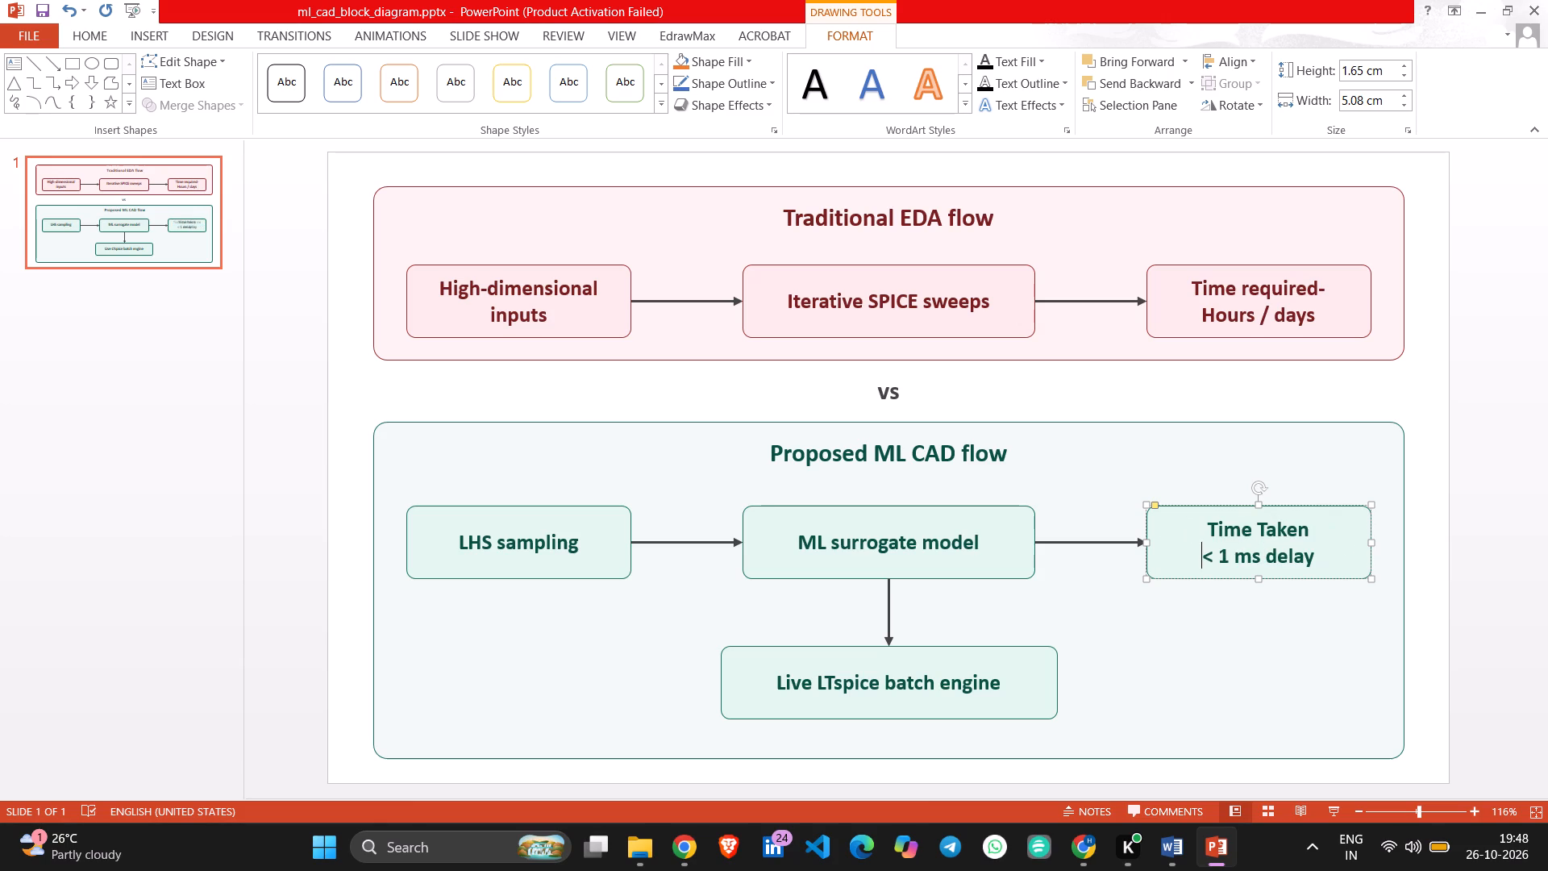
{"action": "left_click", "coordinate": [1315, 531]}
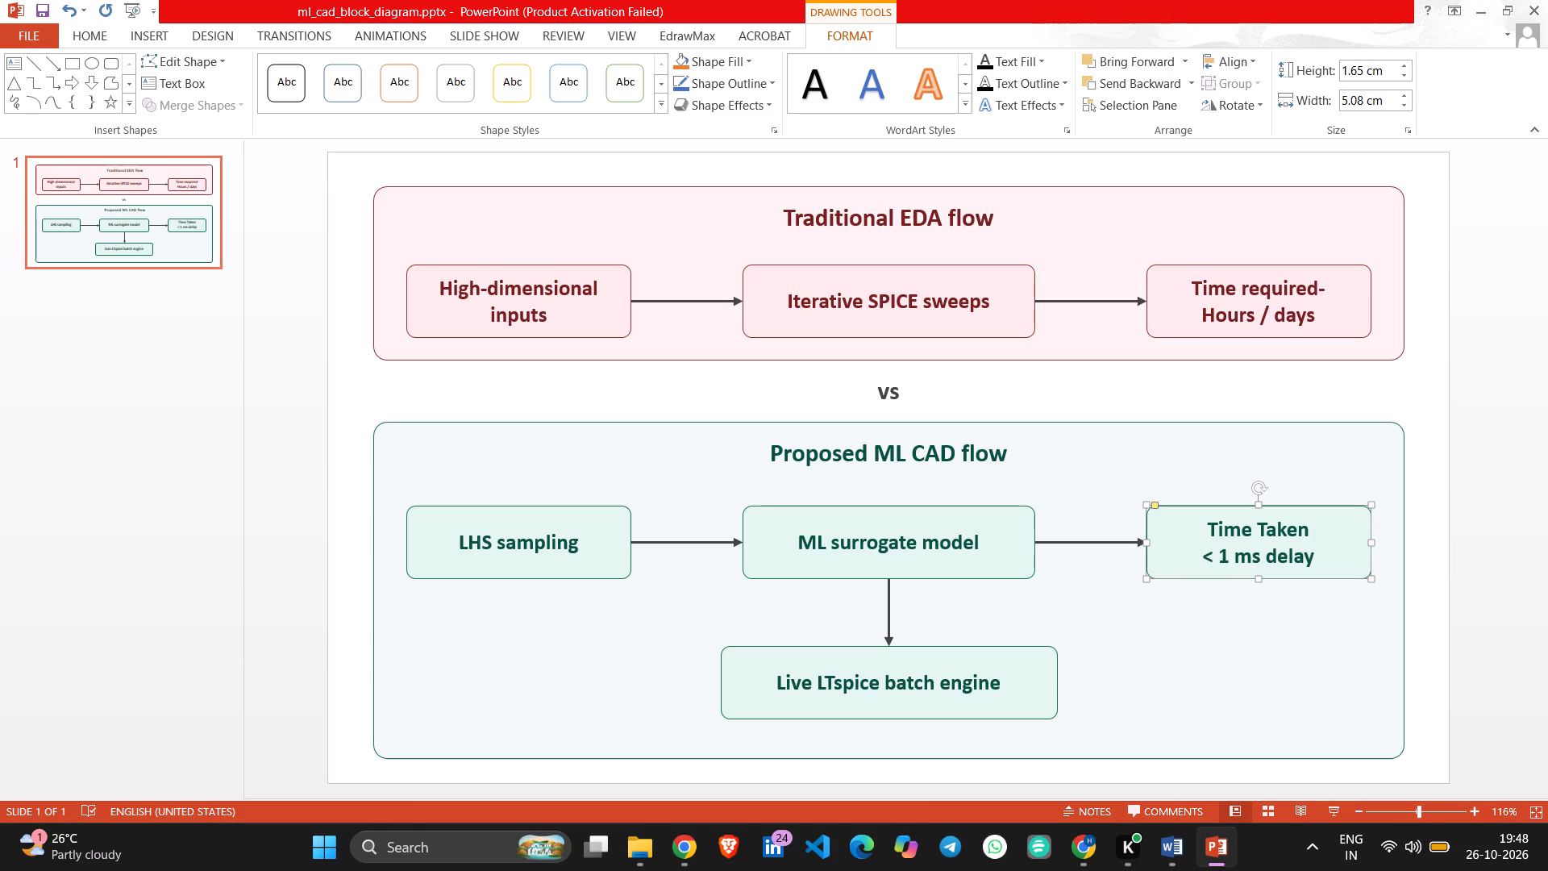
{"action": "left_click", "coordinate": [1311, 531]}
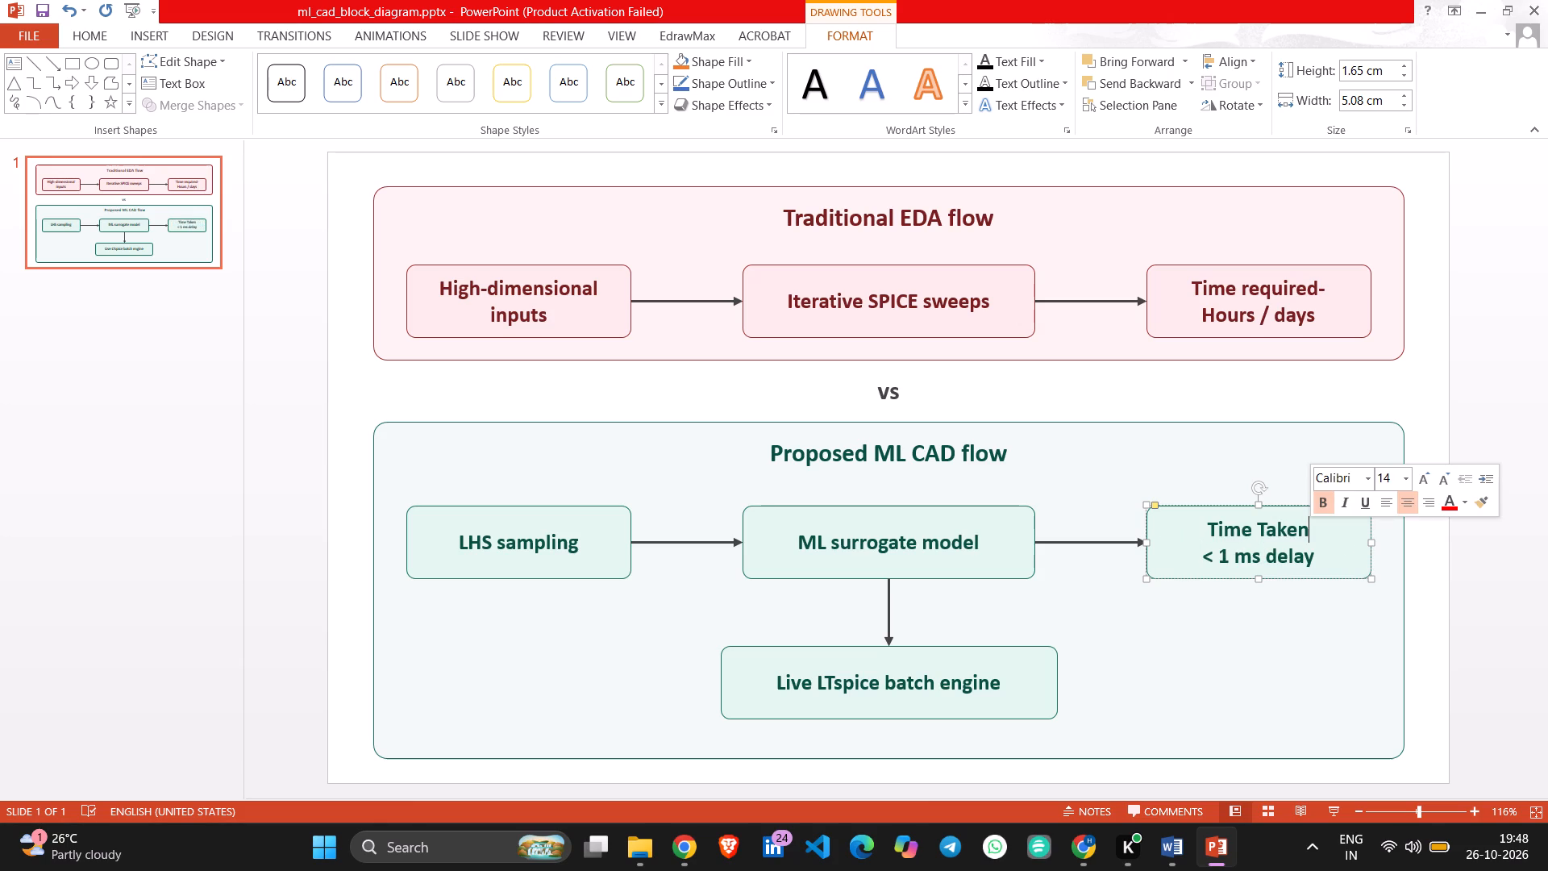
{"action": "key", "text": "minus"}
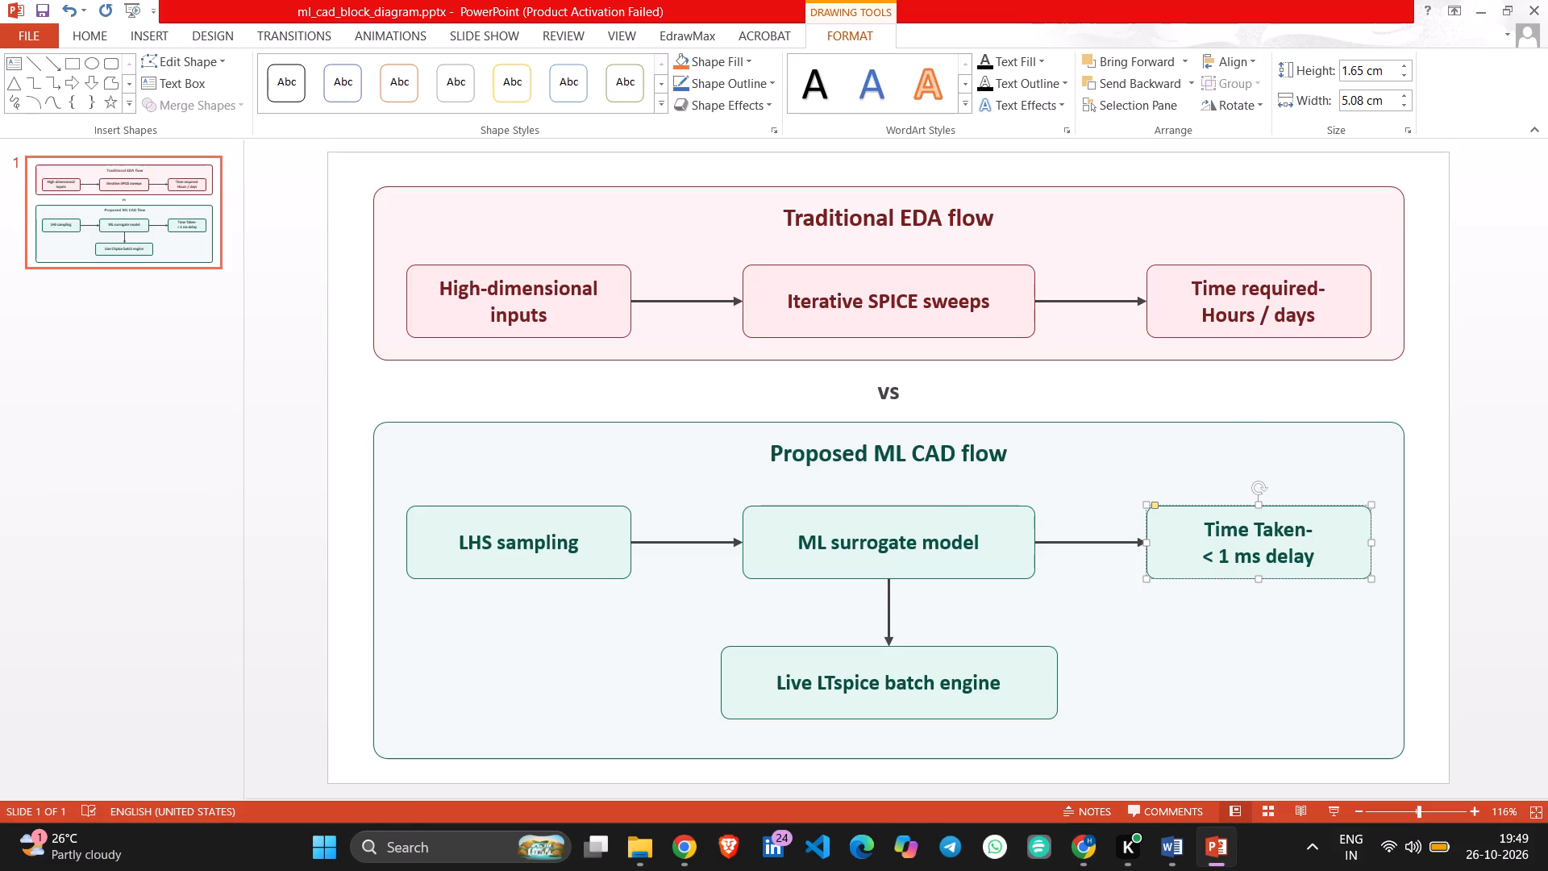
Switch to PowerPoint and save the edited block diagram presentation.
{"action": "key", "text": "ctrl+s"}
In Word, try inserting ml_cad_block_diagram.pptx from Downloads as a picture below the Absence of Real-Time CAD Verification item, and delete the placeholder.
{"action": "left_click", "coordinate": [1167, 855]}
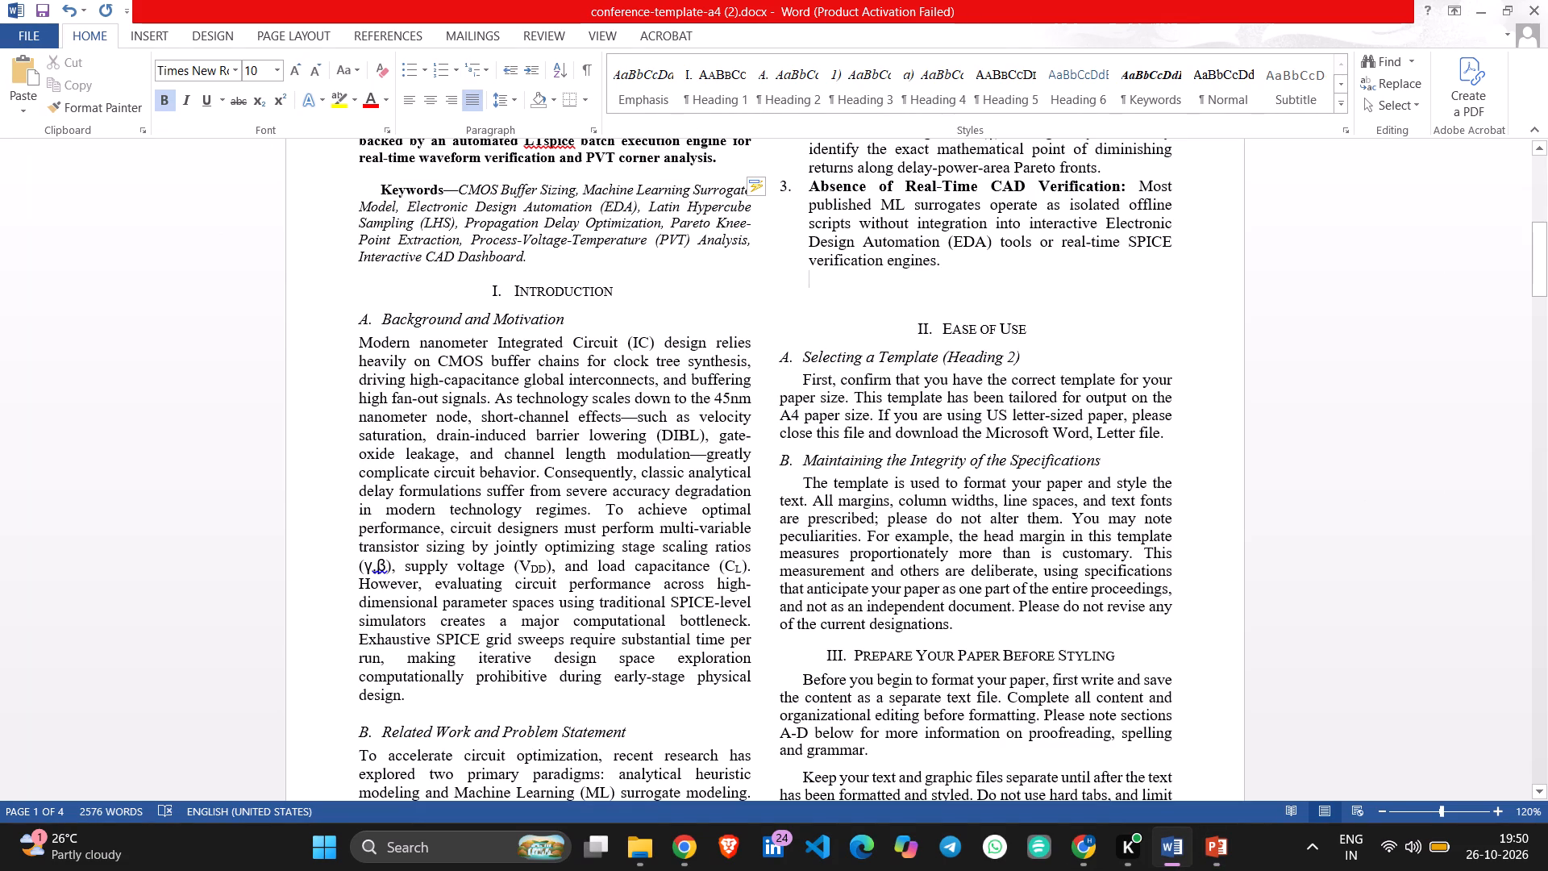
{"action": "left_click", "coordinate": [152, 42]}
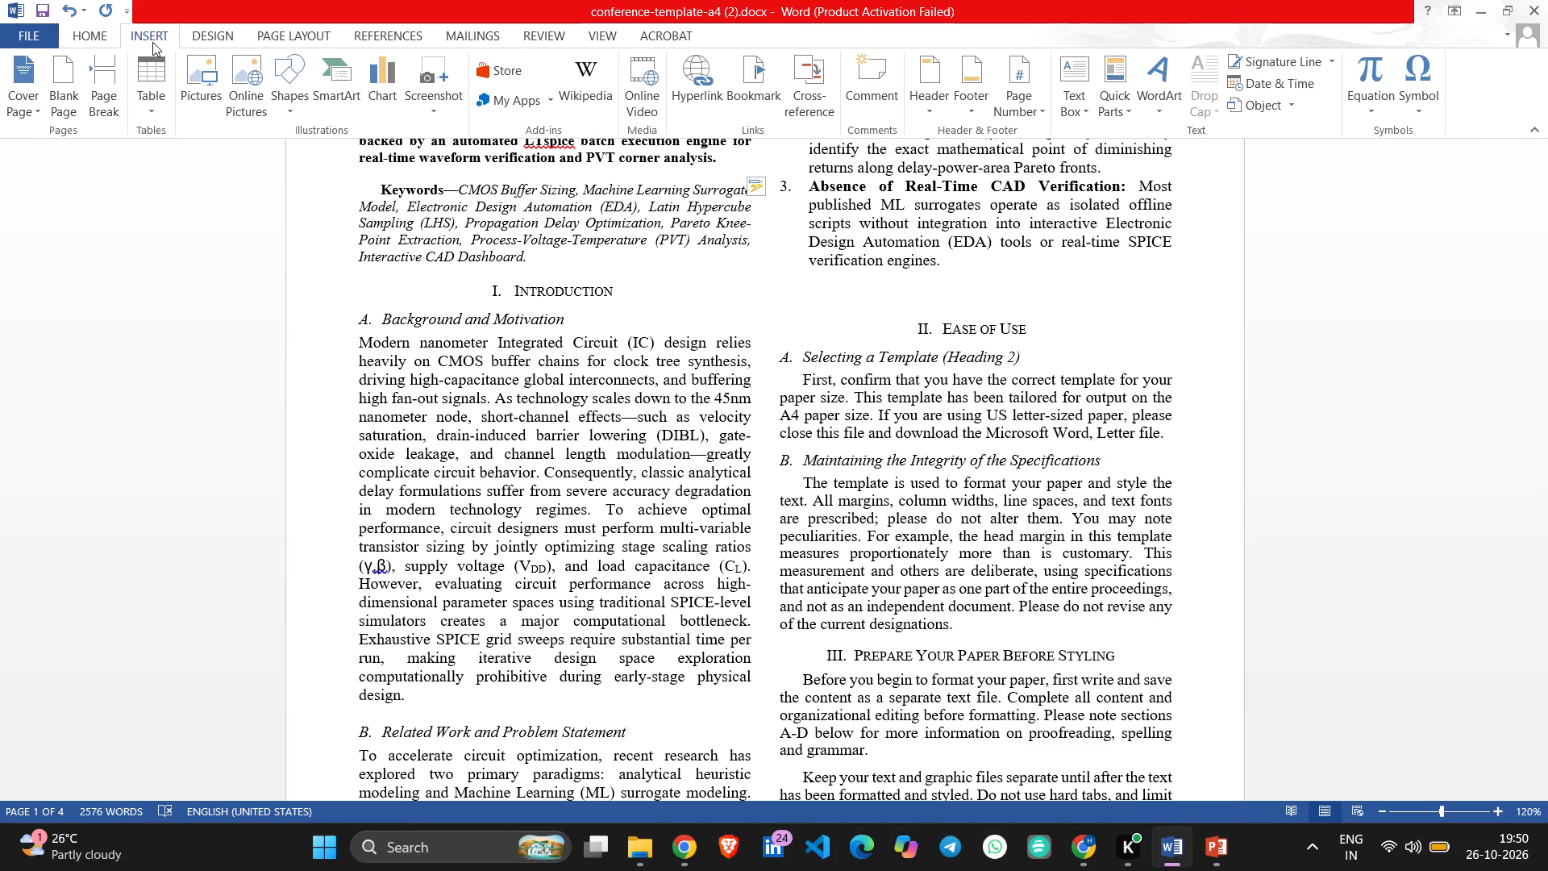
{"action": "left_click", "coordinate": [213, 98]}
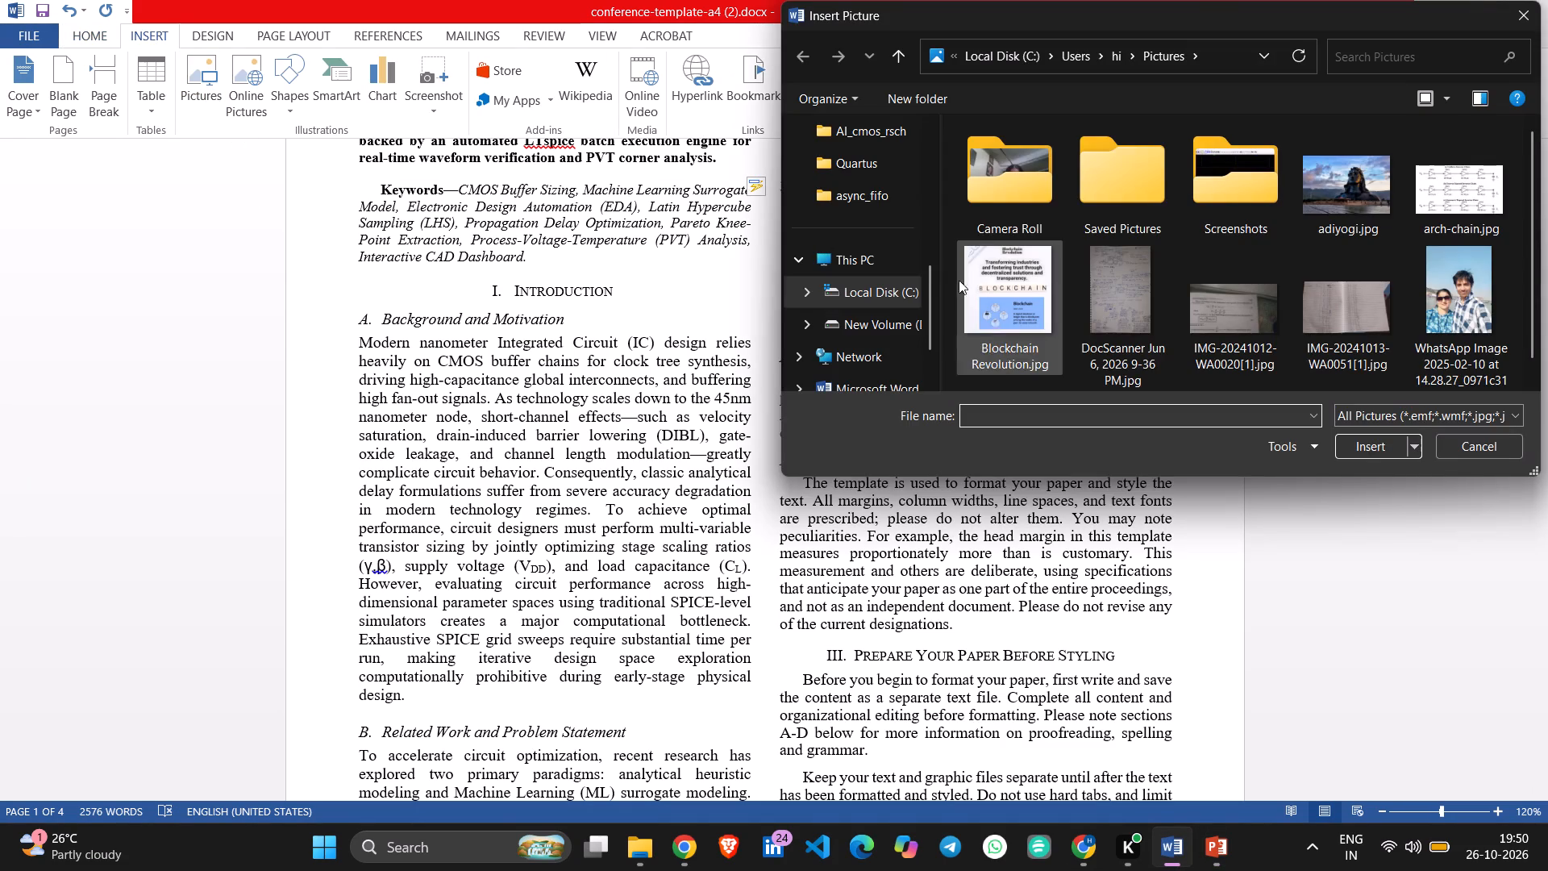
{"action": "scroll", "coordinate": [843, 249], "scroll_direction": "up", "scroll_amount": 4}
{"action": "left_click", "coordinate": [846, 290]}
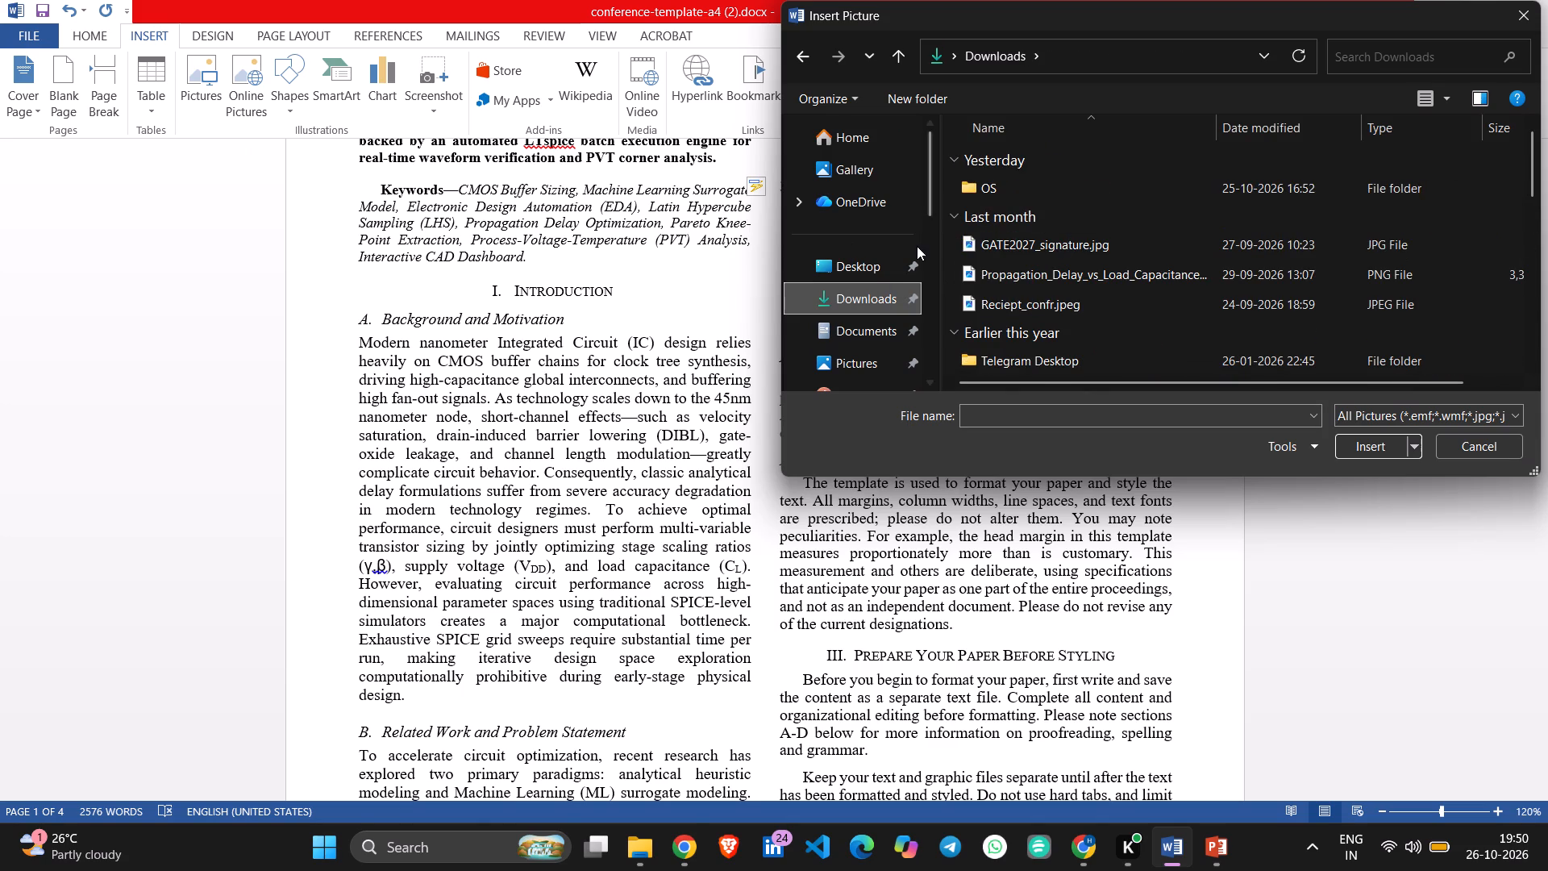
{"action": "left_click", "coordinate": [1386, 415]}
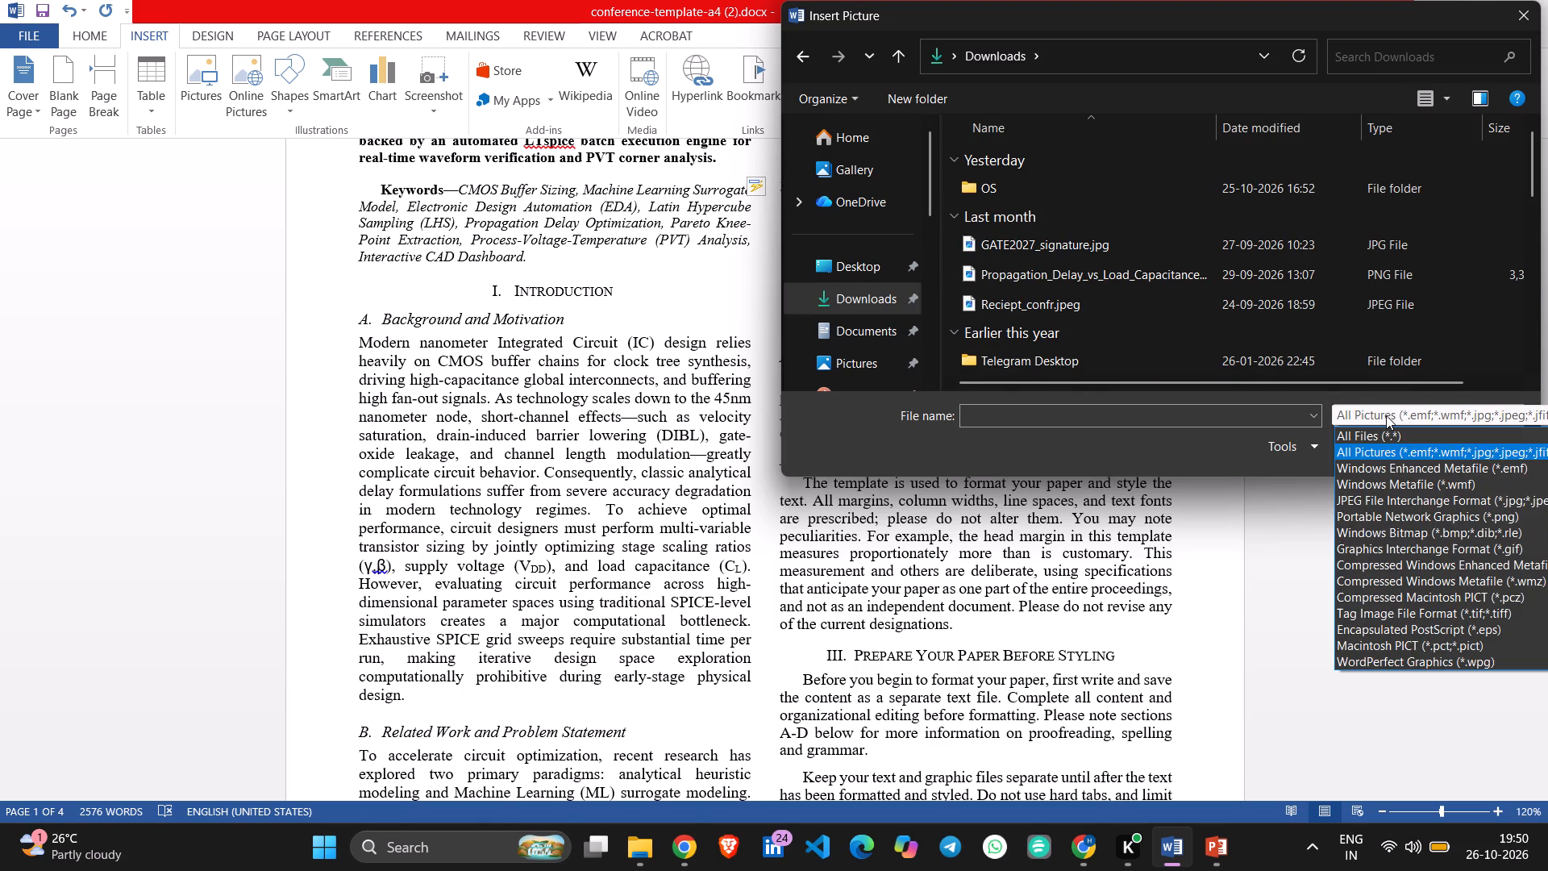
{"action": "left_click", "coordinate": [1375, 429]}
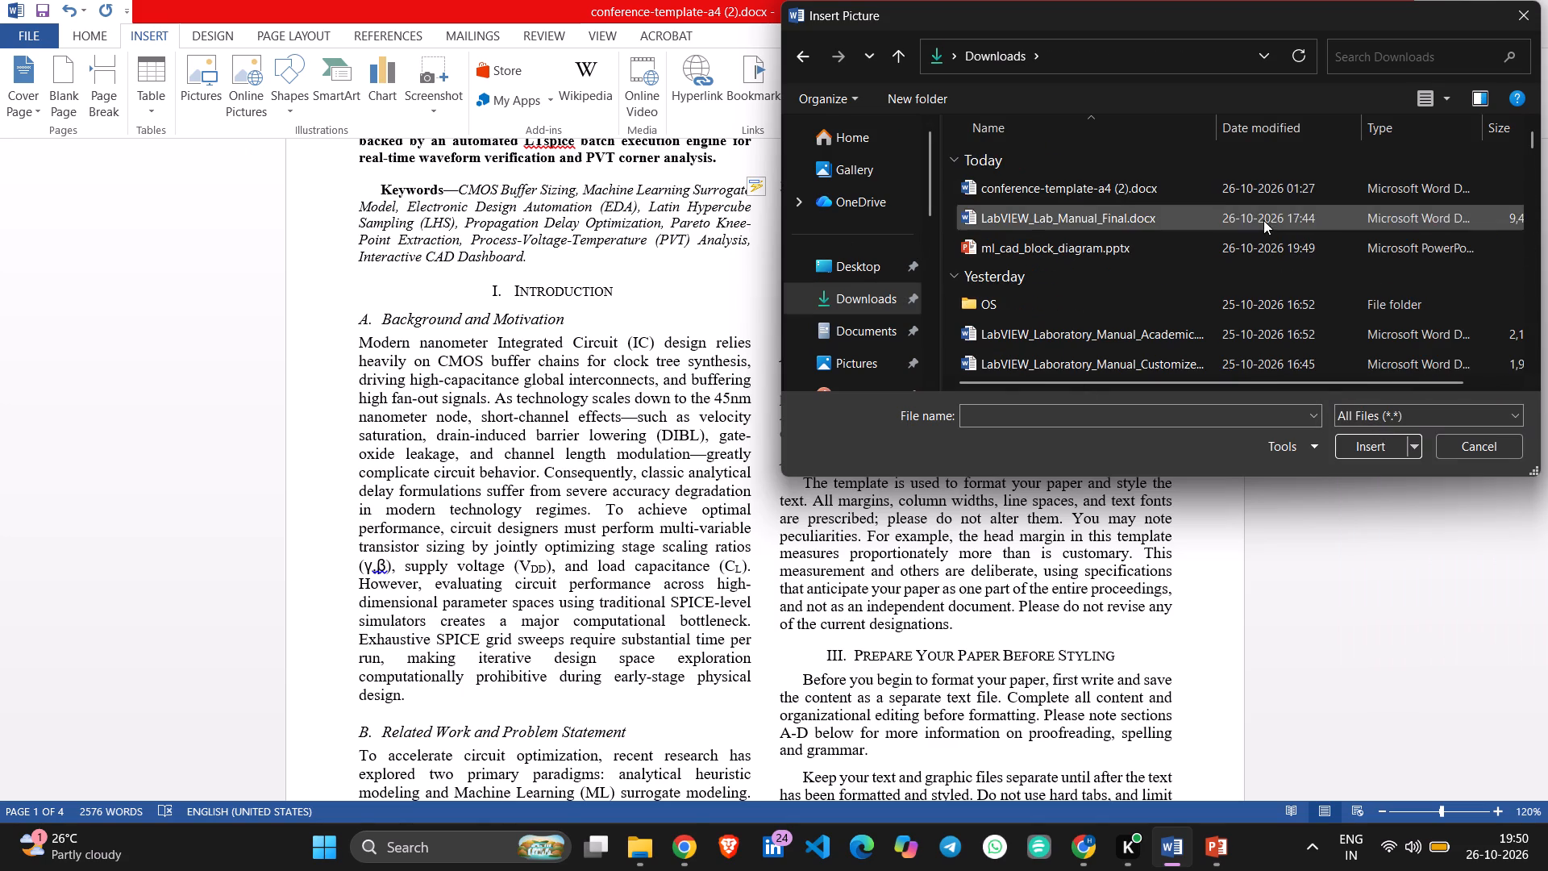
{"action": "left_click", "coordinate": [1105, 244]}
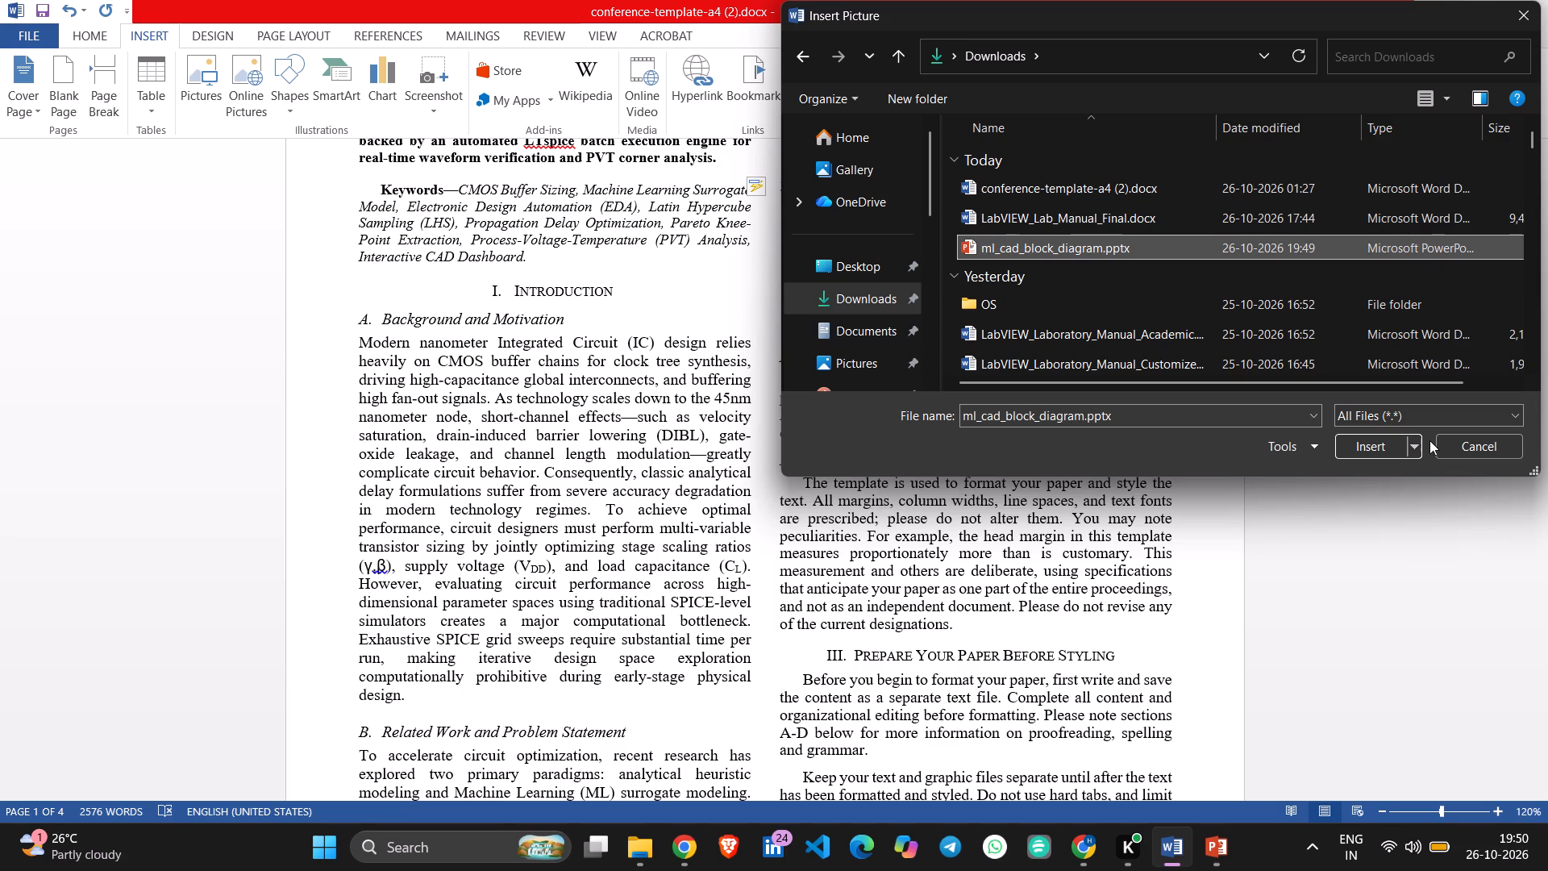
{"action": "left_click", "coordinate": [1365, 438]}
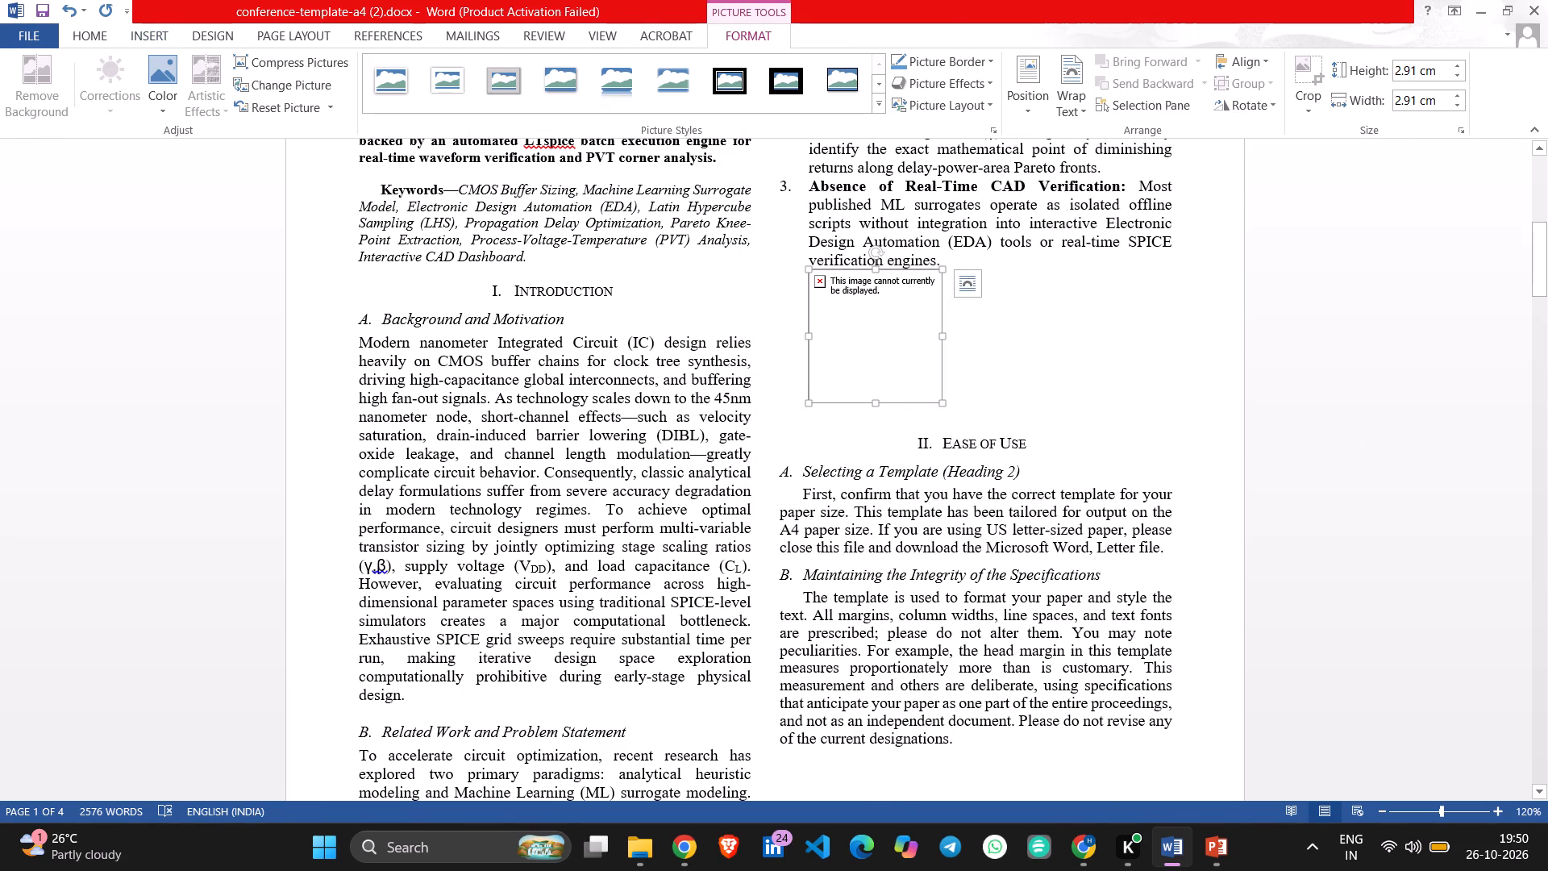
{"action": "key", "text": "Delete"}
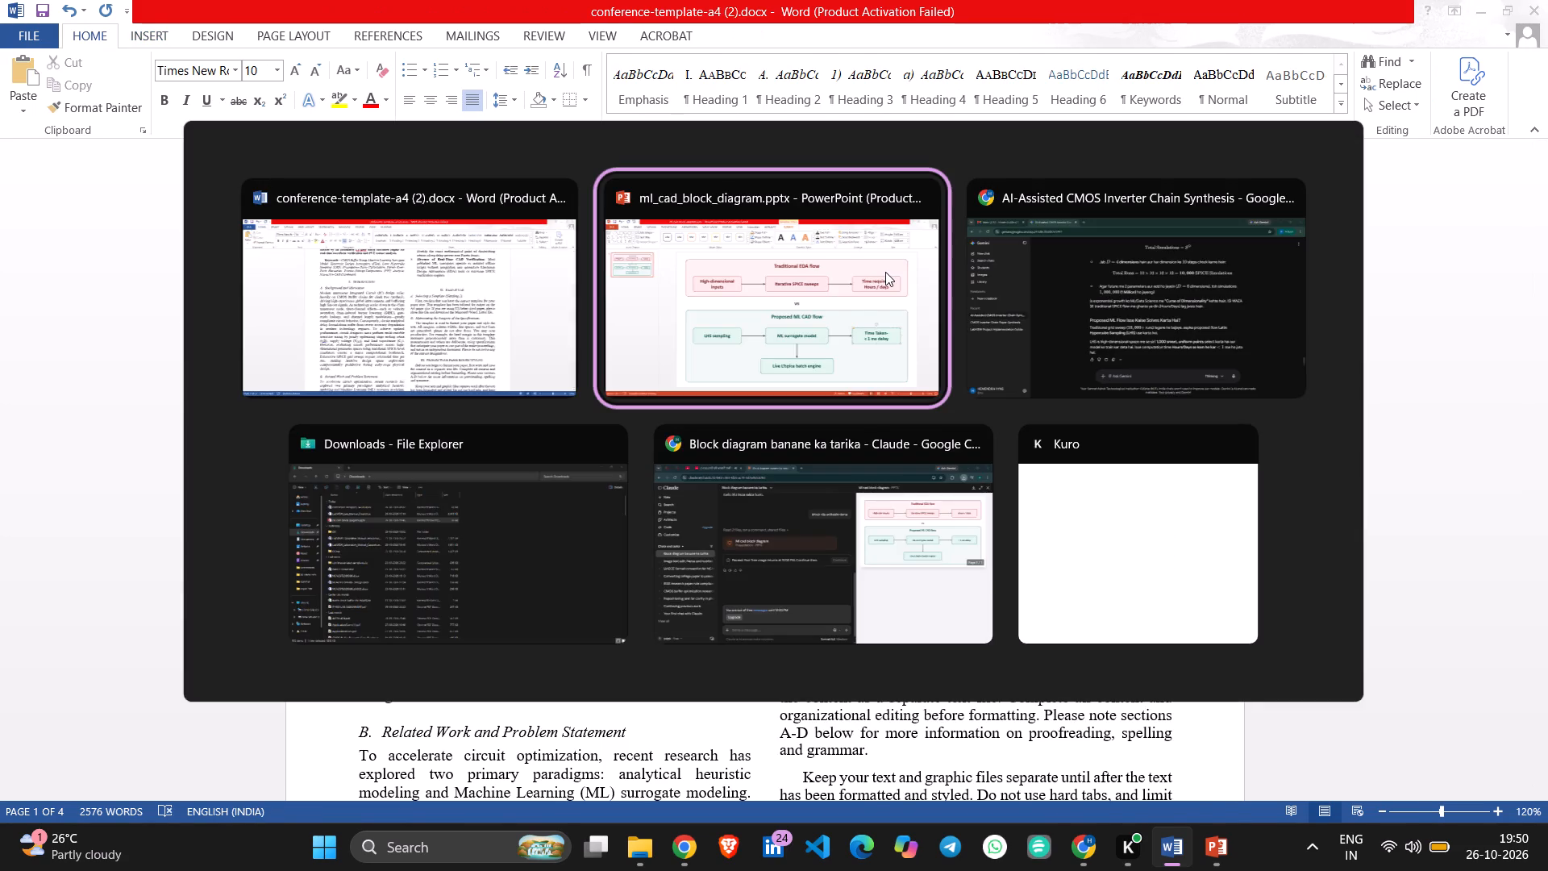
In the PowerPoint diagram, change the "vs" label between the two flows to "v/s".
{"action": "right_click", "coordinate": [893, 380]}
{"action": "left_click", "coordinate": [1101, 388]}
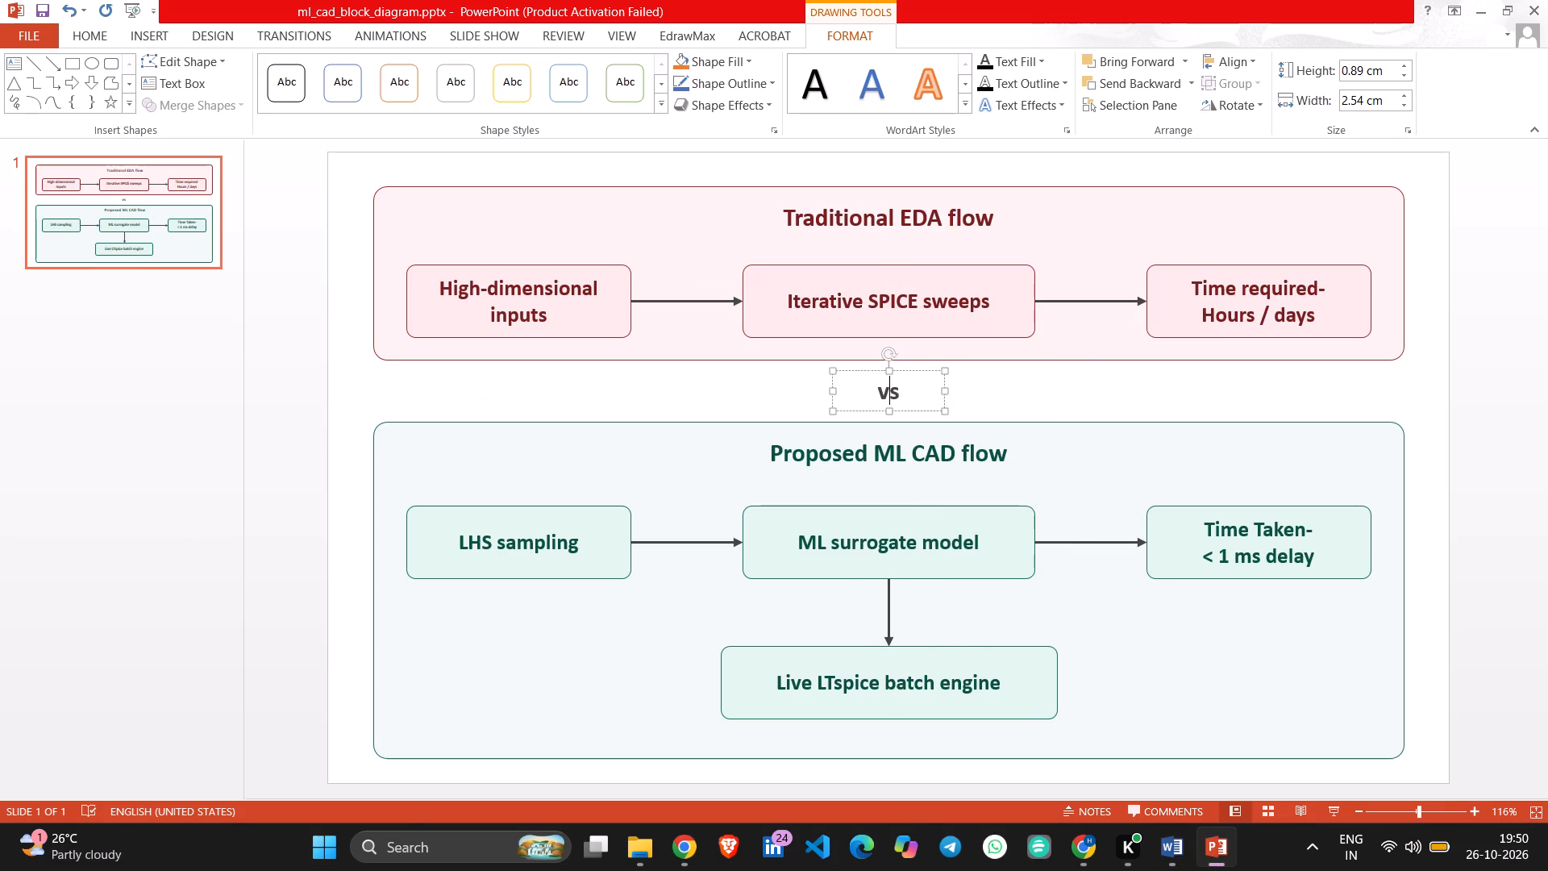
{"action": "key", "text": "slash"}
{"action": "left_click", "coordinate": [1313, 162]}
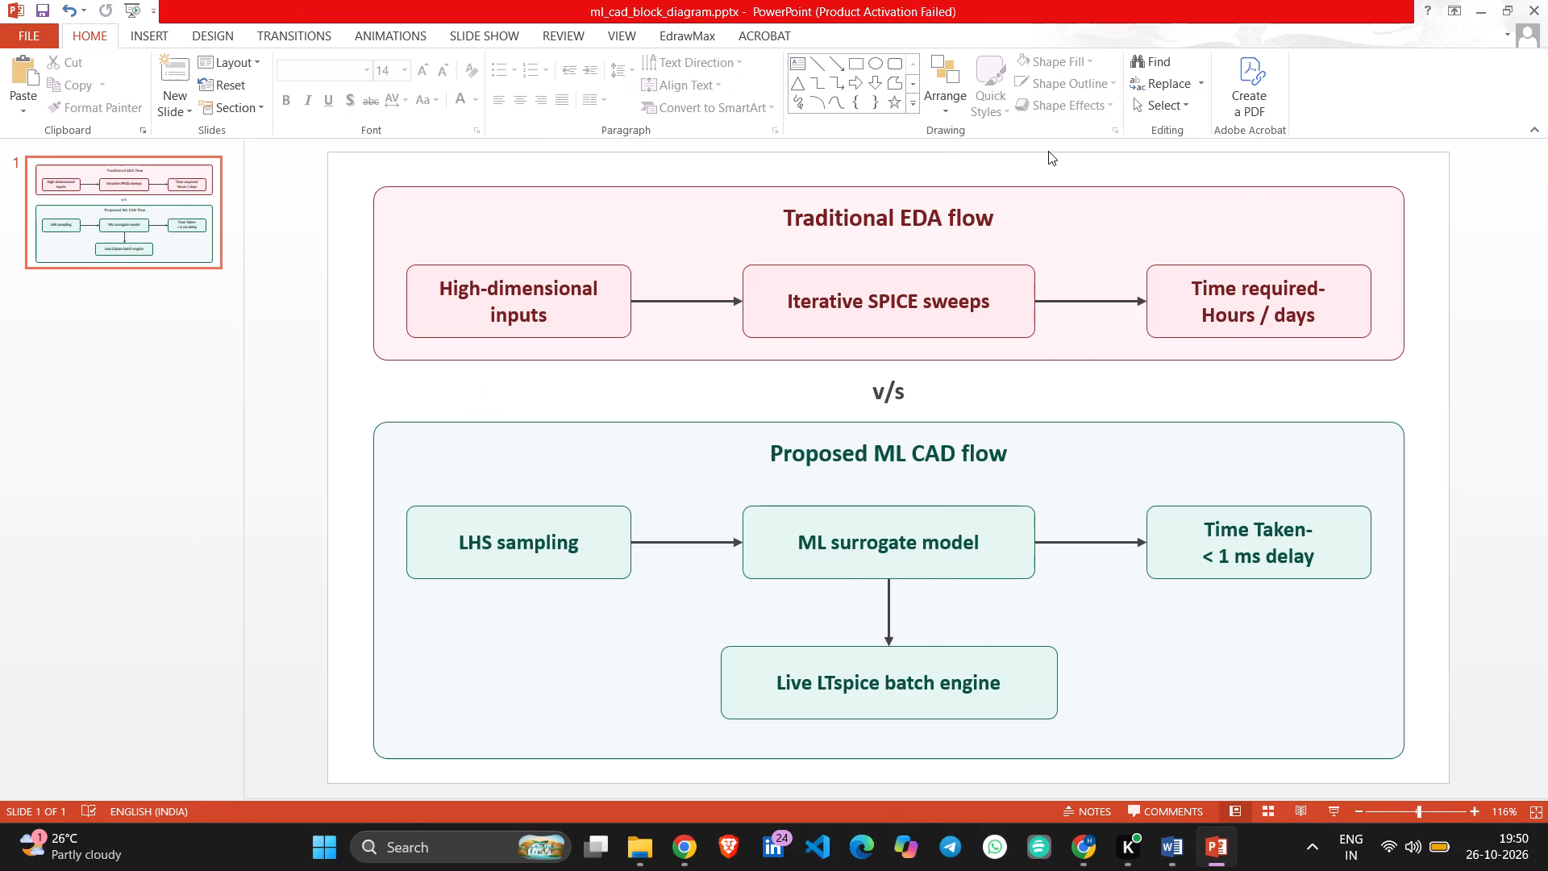
Copy all shapes, labels and arrows of the block diagram on the slide.
{"action": "right_click", "coordinate": [302, 293]}
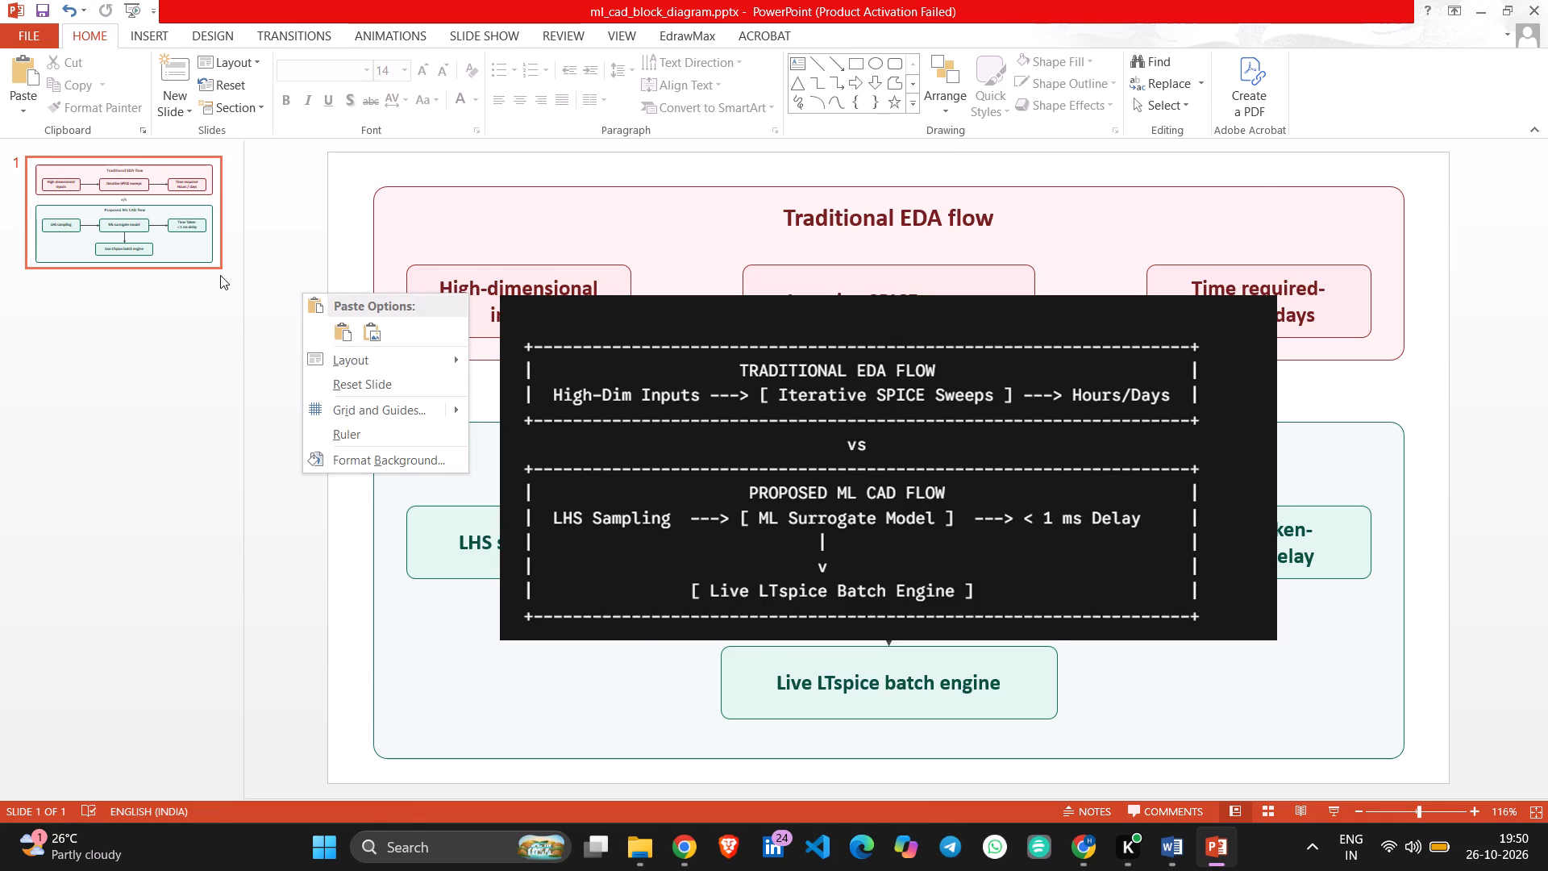
{"action": "left_click", "coordinate": [220, 275]}
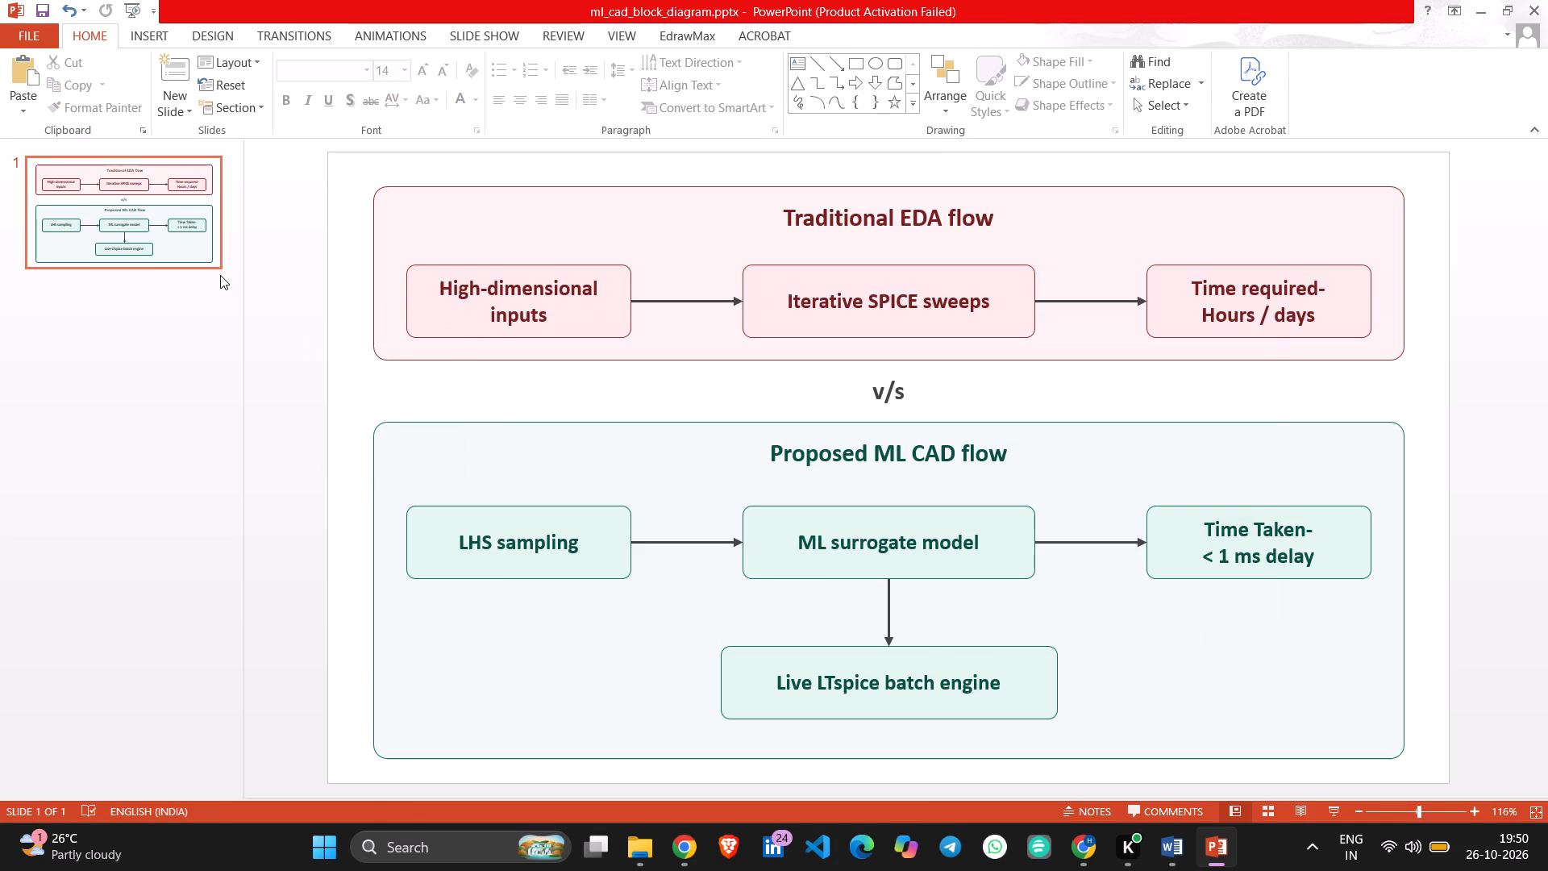
{"action": "key", "text": "ctrl+a"}
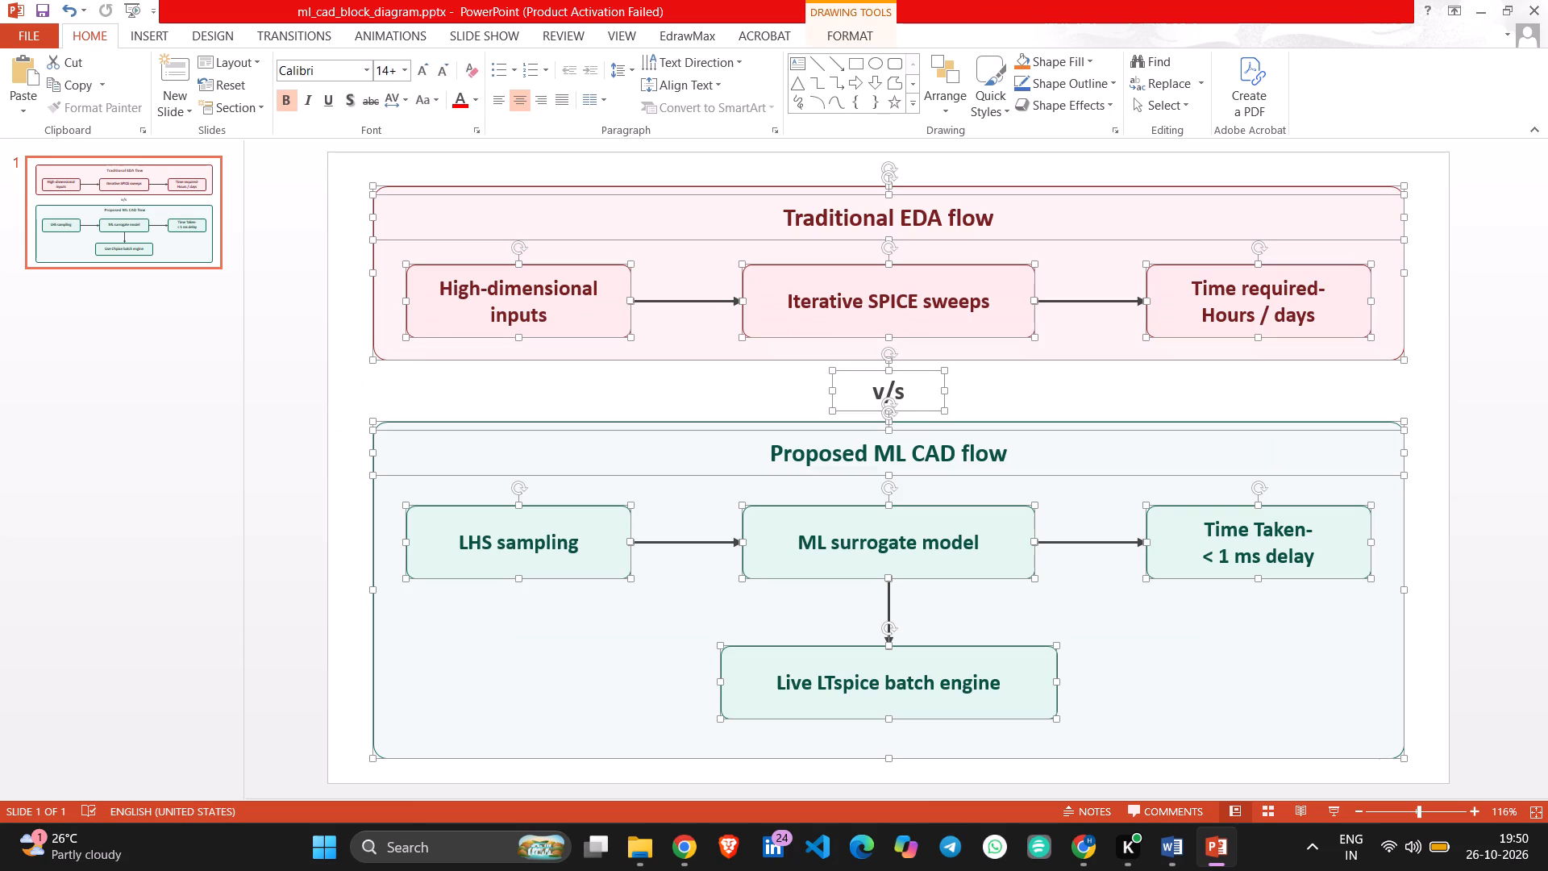
{"action": "right_click", "coordinate": [373, 335]}
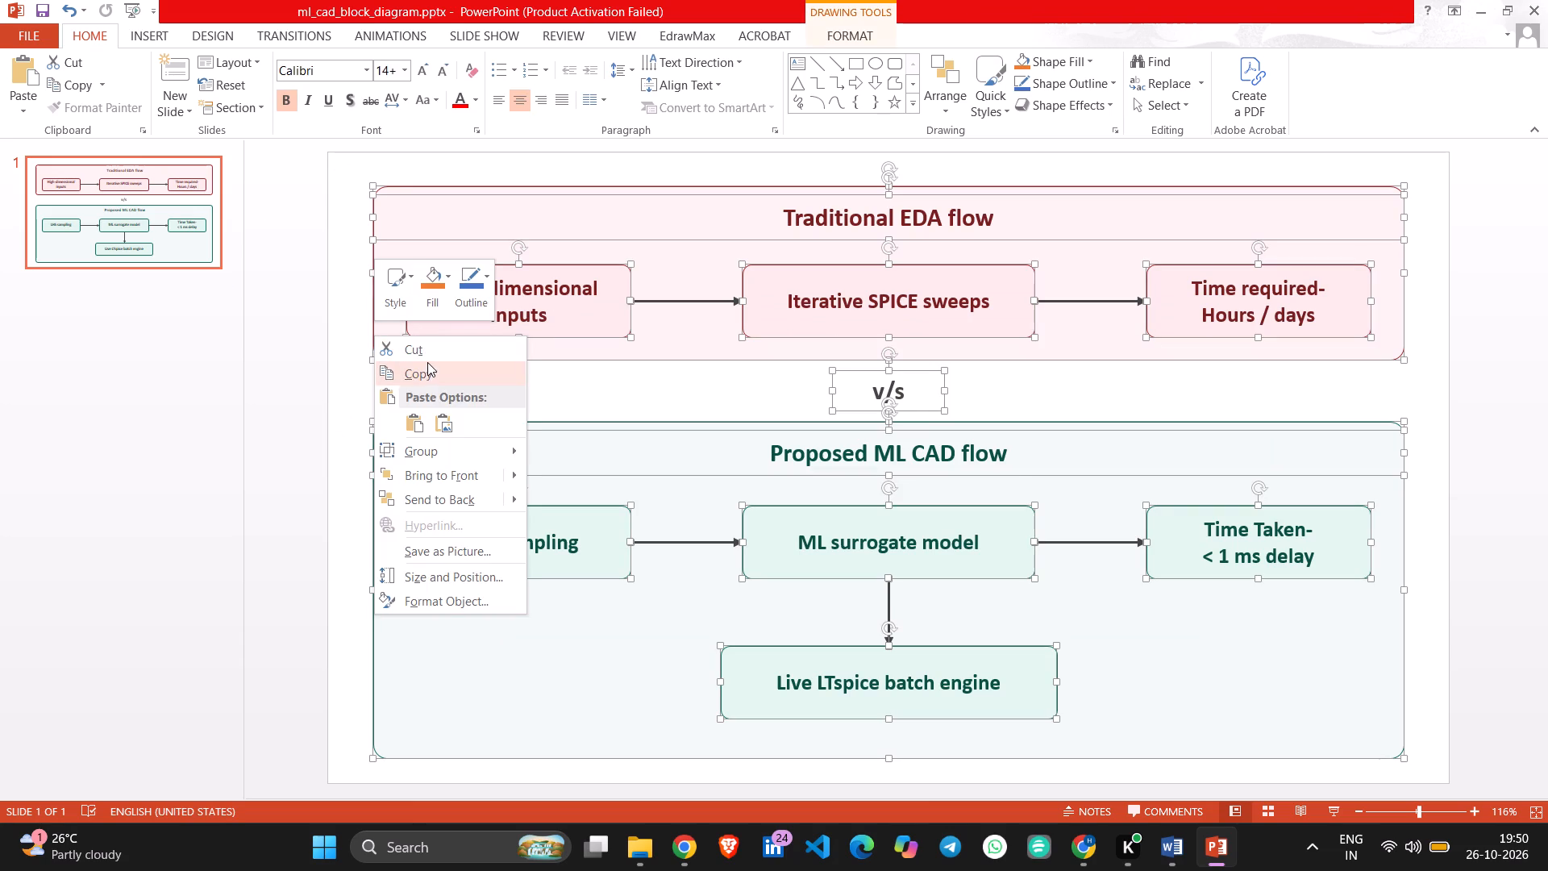
{"action": "left_click", "coordinate": [427, 363]}
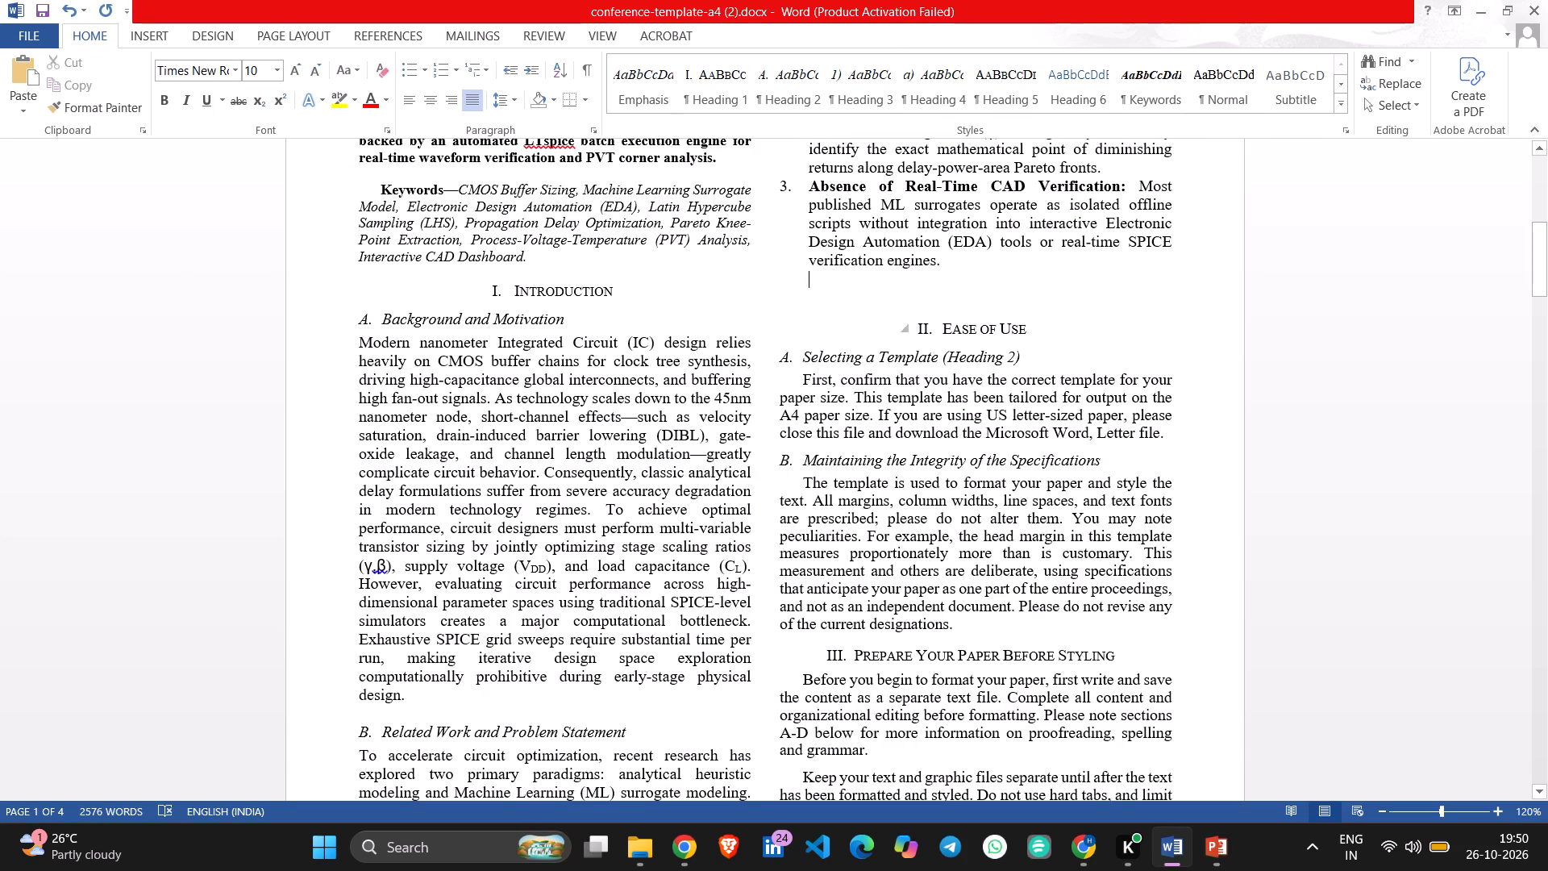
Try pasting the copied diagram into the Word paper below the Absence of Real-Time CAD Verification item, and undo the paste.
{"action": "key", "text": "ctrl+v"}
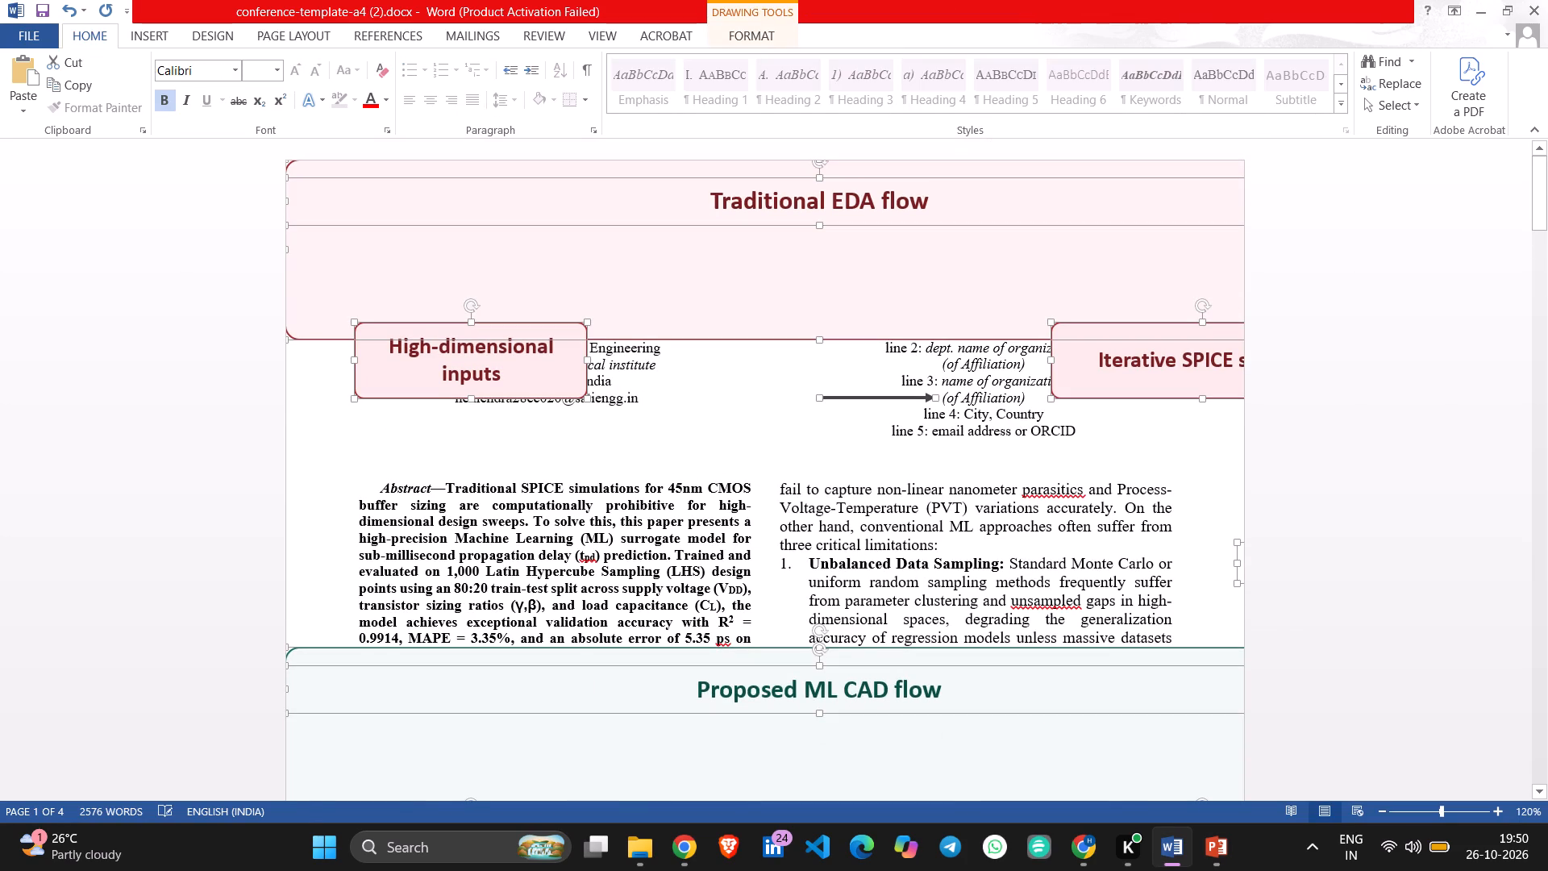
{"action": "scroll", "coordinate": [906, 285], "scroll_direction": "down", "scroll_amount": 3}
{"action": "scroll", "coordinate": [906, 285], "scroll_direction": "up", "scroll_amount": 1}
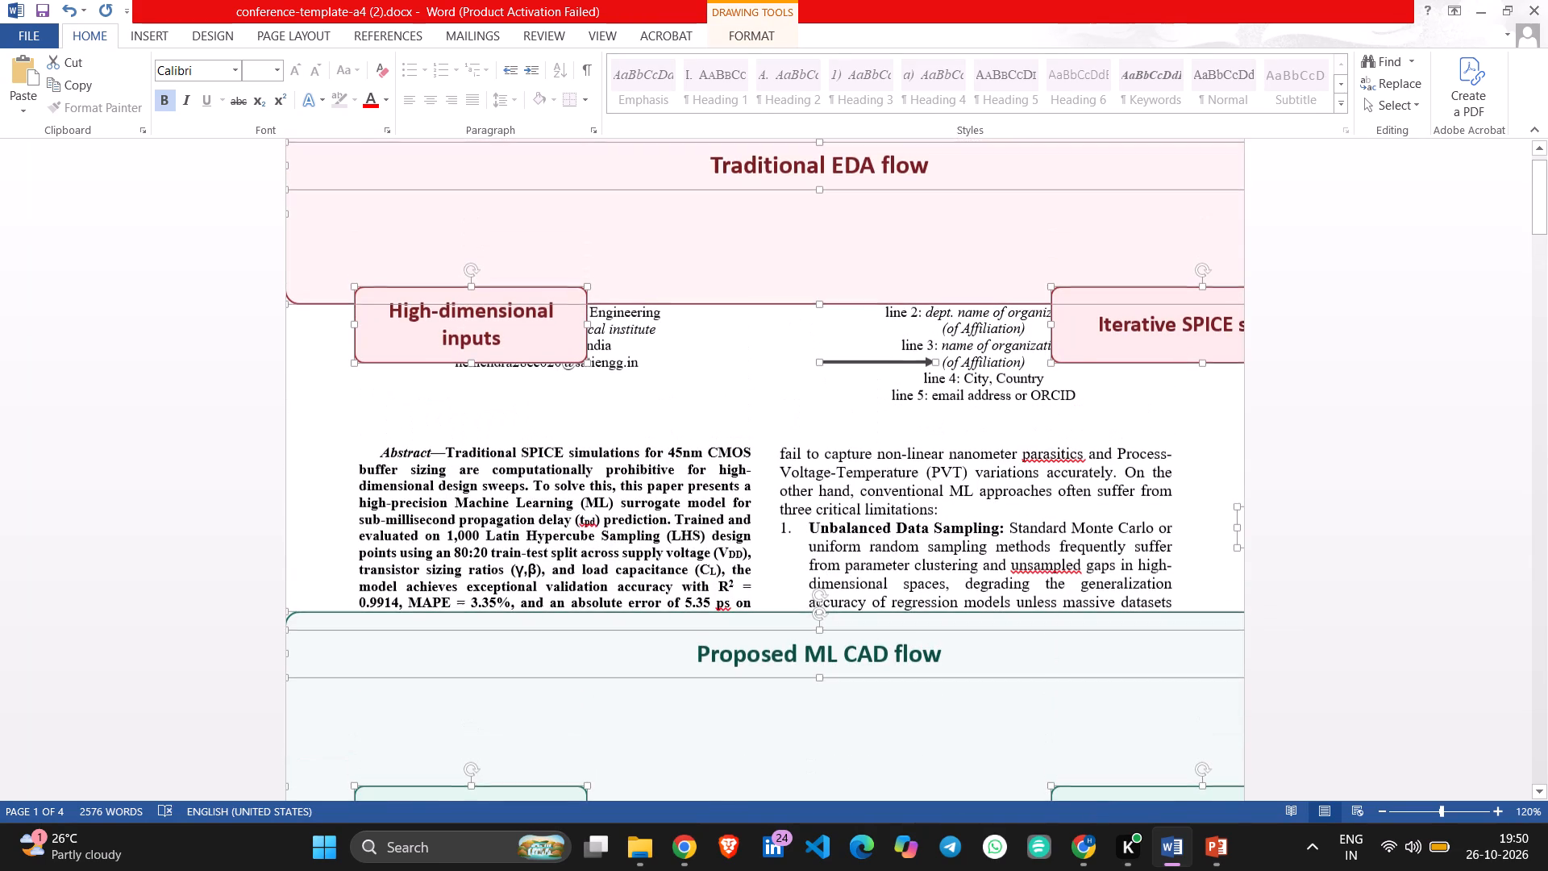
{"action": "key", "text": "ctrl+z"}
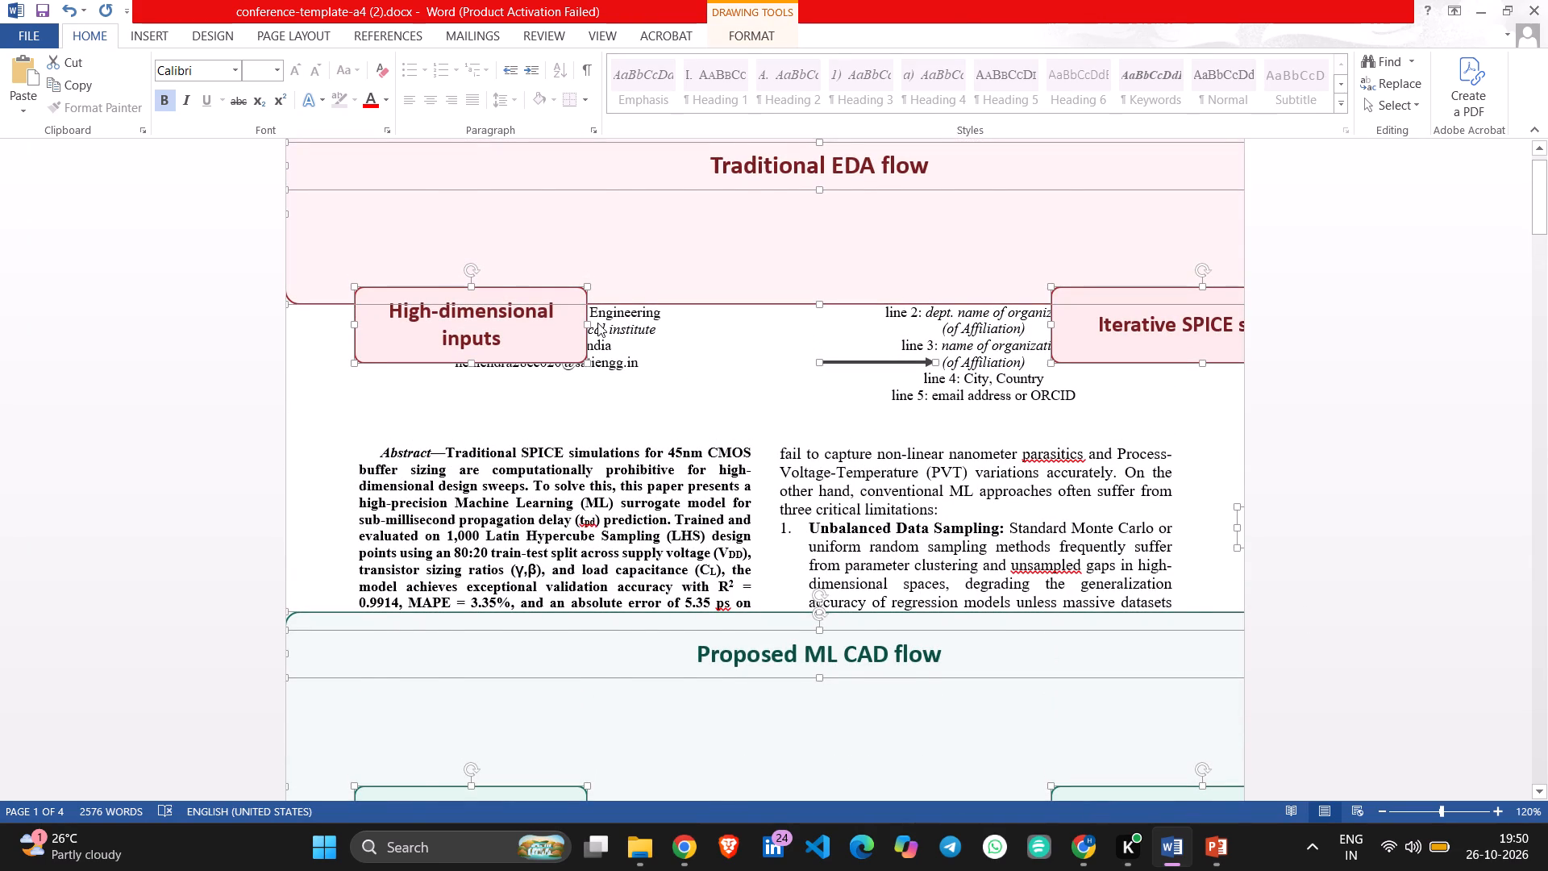
Paste the copied block diagram into the Word paper again at the empty line above the Ease of Use heading.
{"action": "scroll", "coordinate": [570, 348], "scroll_direction": "down", "scroll_amount": 3}
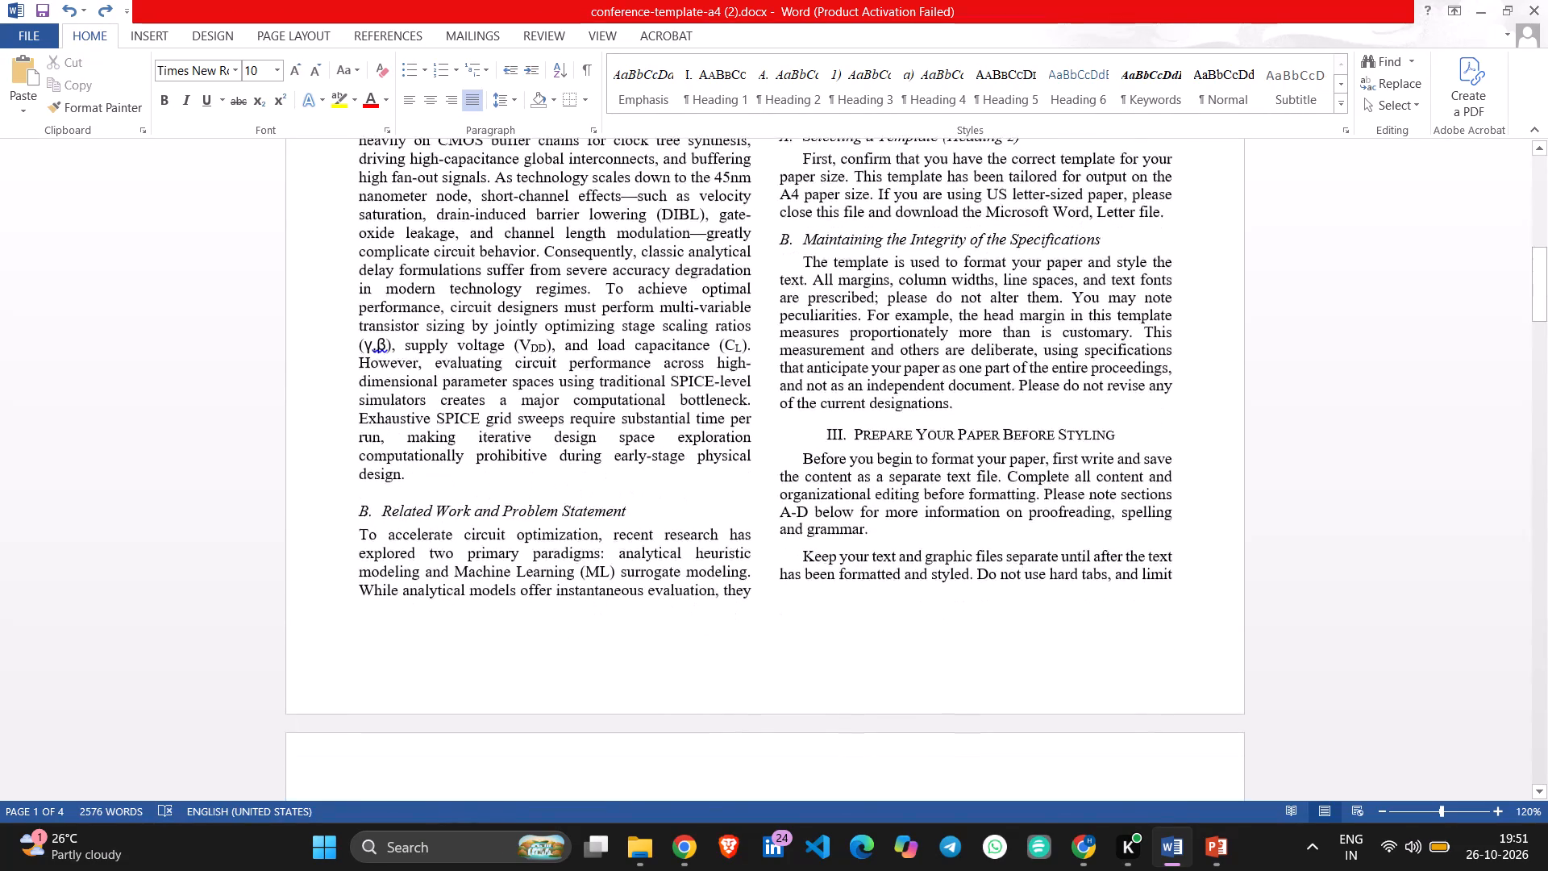
{"action": "scroll", "coordinate": [570, 348], "scroll_direction": "down", "scroll_amount": 6}
{"action": "scroll", "coordinate": [570, 348], "scroll_direction": "up", "scroll_amount": 7}
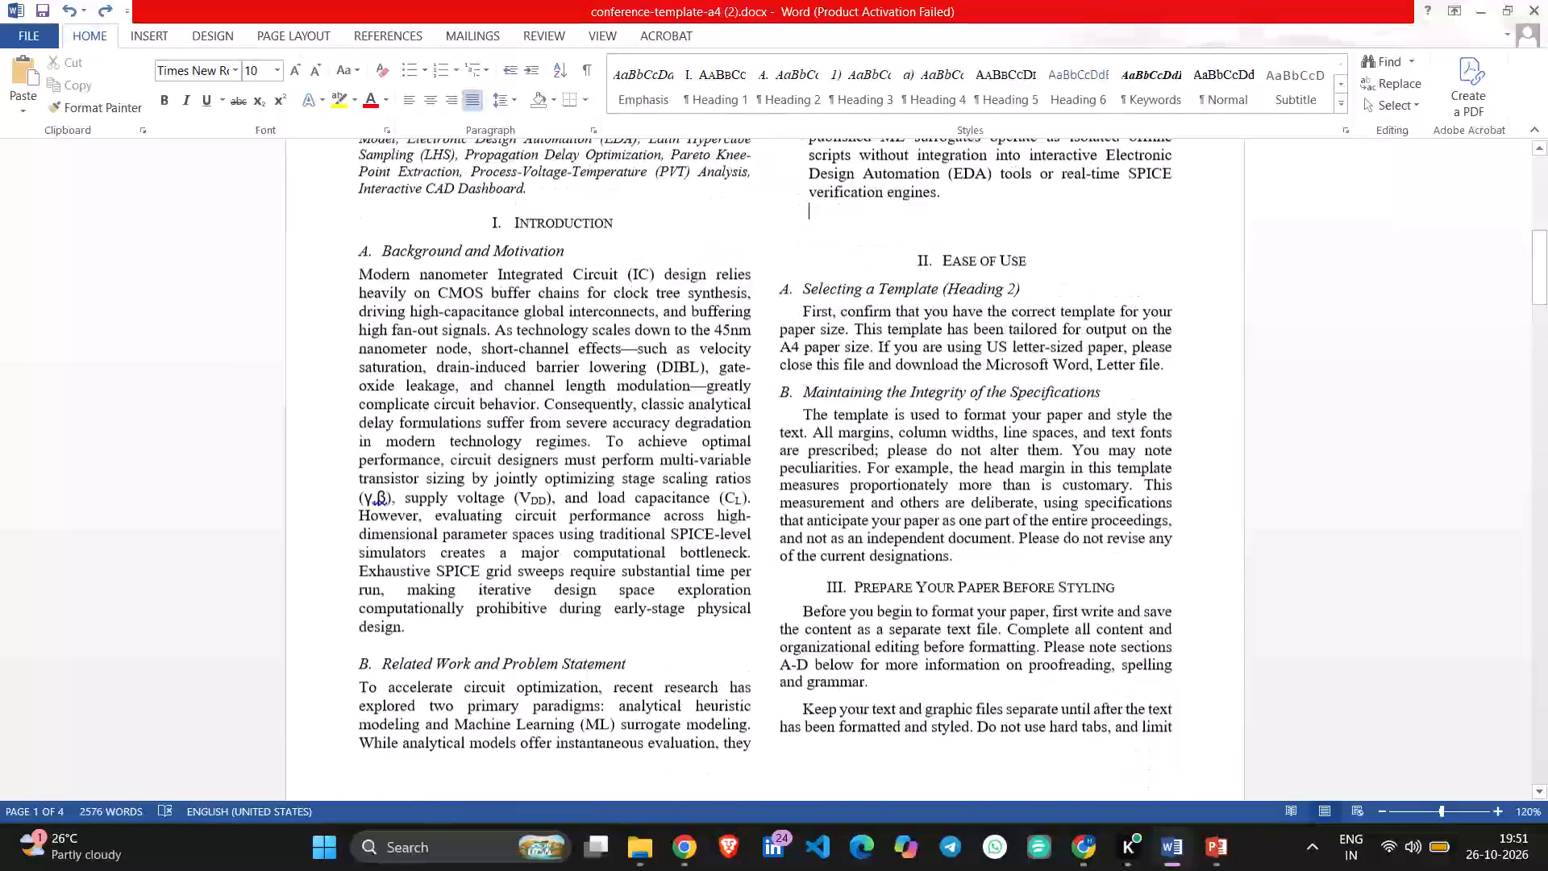
{"action": "scroll", "coordinate": [570, 348], "scroll_direction": "up", "scroll_amount": 6}
{"action": "scroll", "coordinate": [570, 348], "scroll_direction": "down", "scroll_amount": 2}
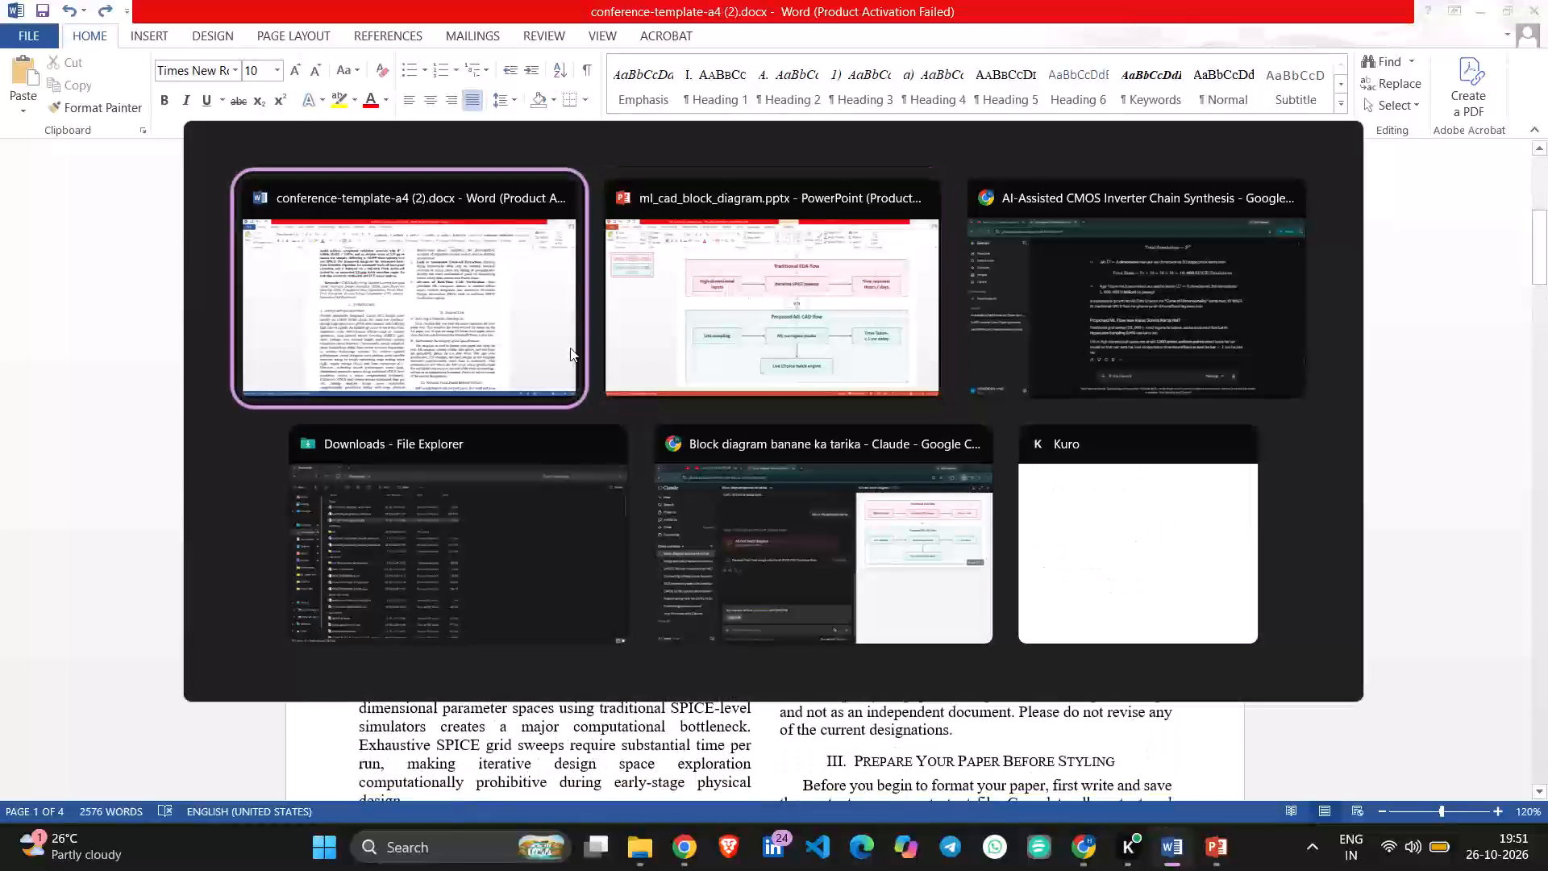
{"action": "key", "text": "ctrl+v"}
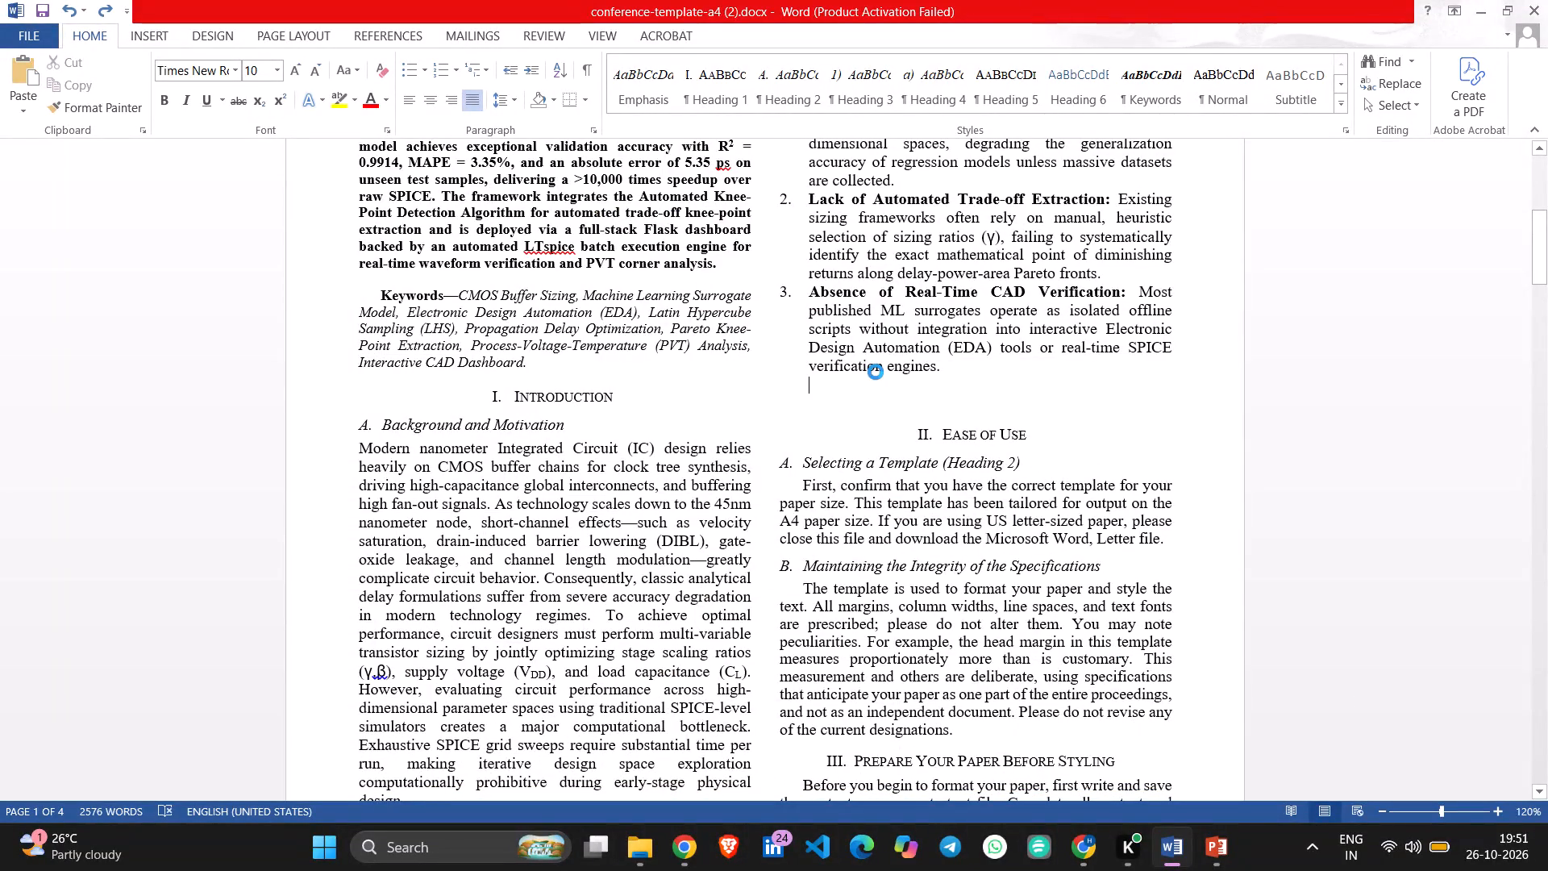
{"action": "scroll", "coordinate": [1005, 490], "scroll_direction": "up", "scroll_amount": 1}
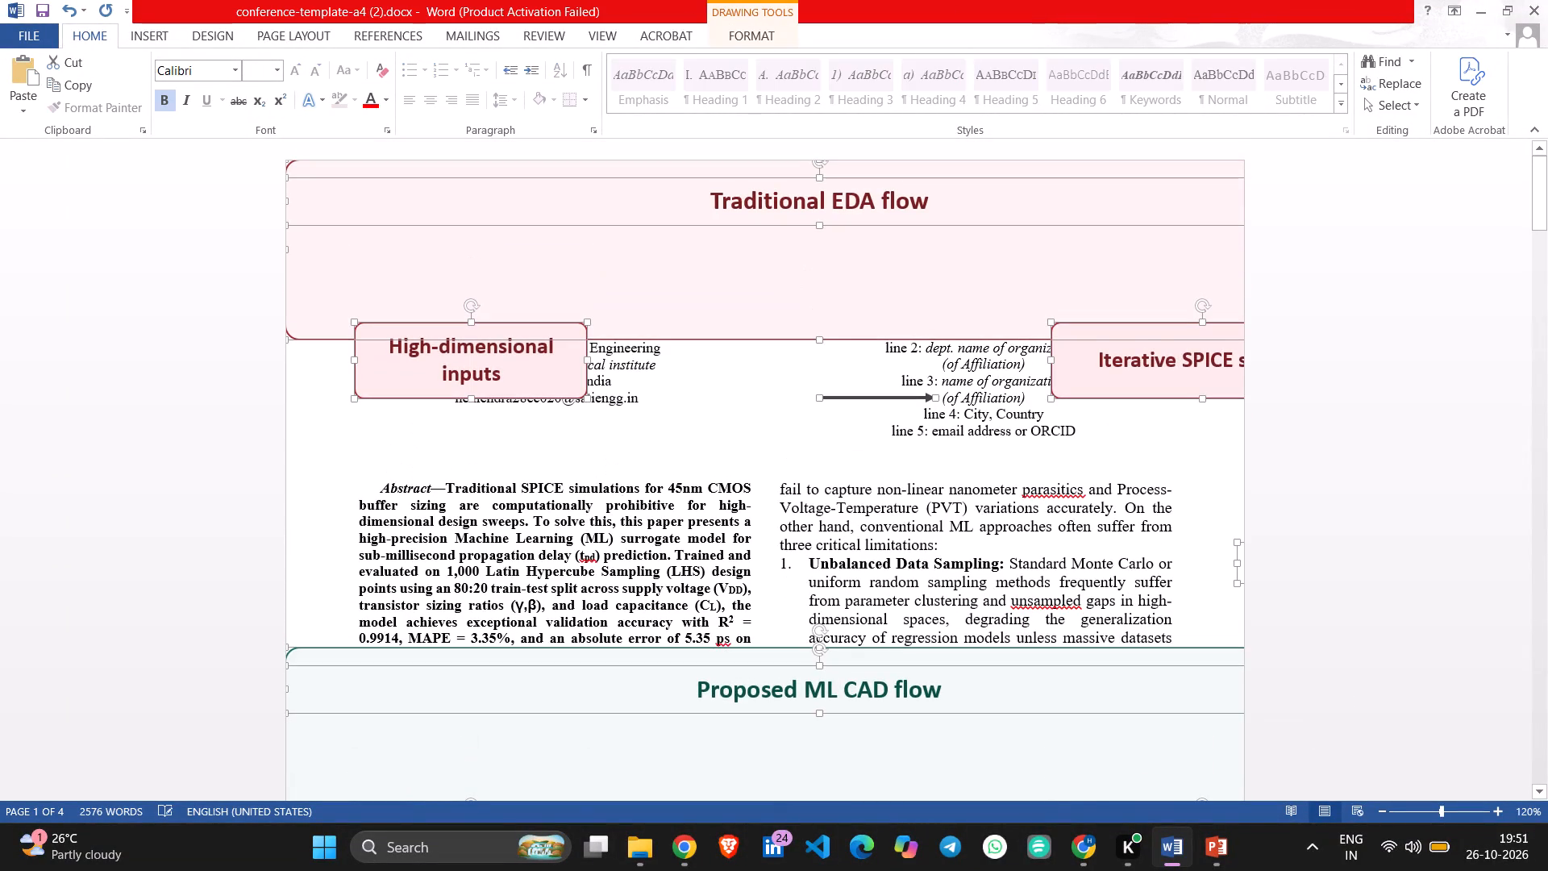
{"action": "scroll", "coordinate": [1005, 490], "scroll_direction": "up", "scroll_amount": 1}
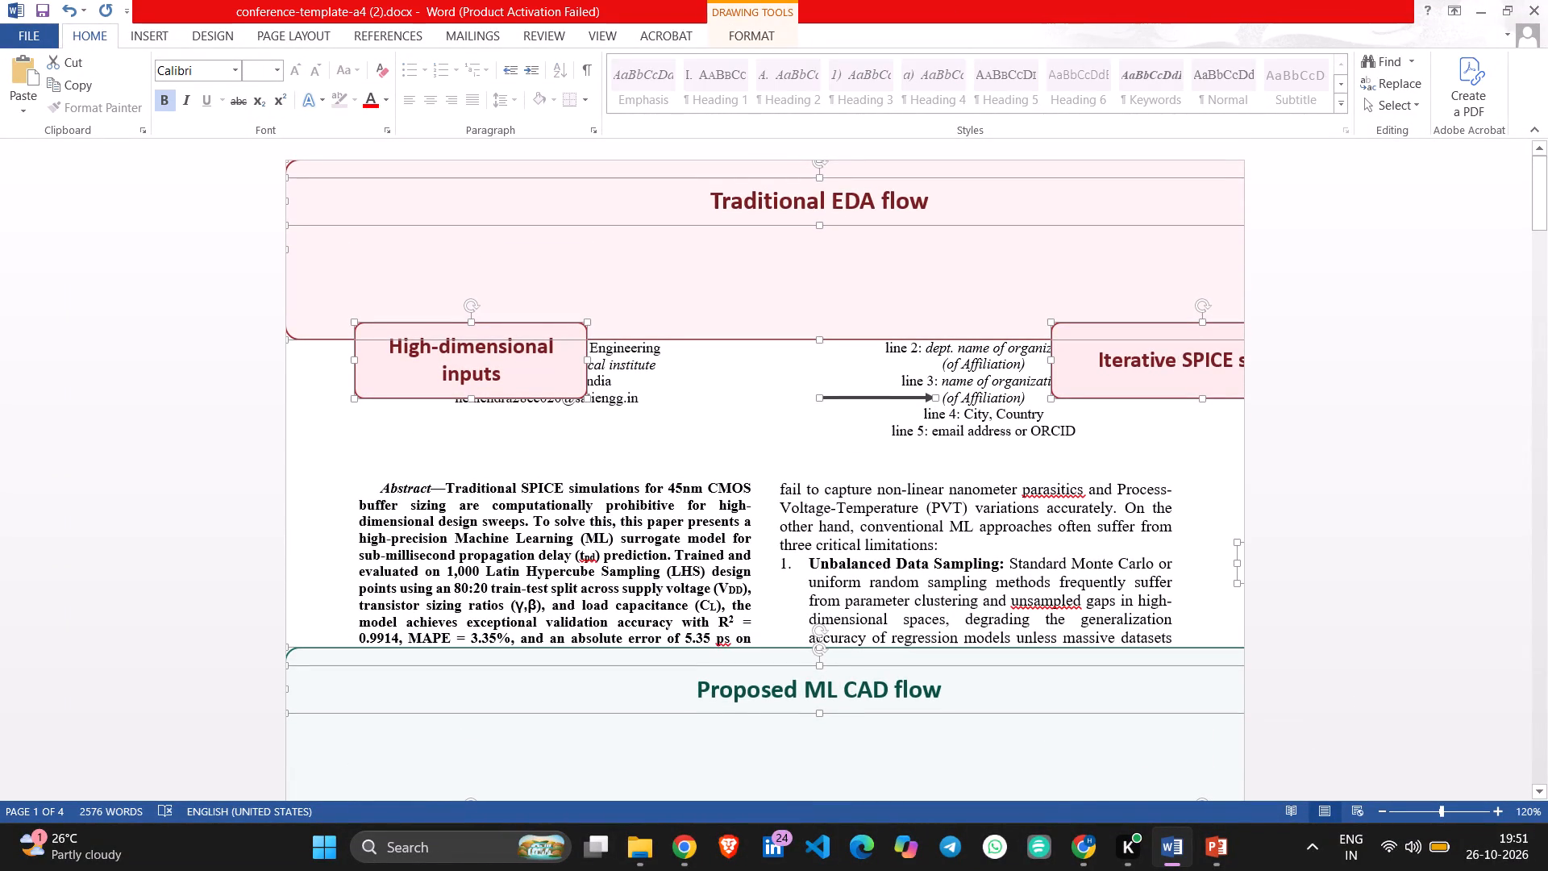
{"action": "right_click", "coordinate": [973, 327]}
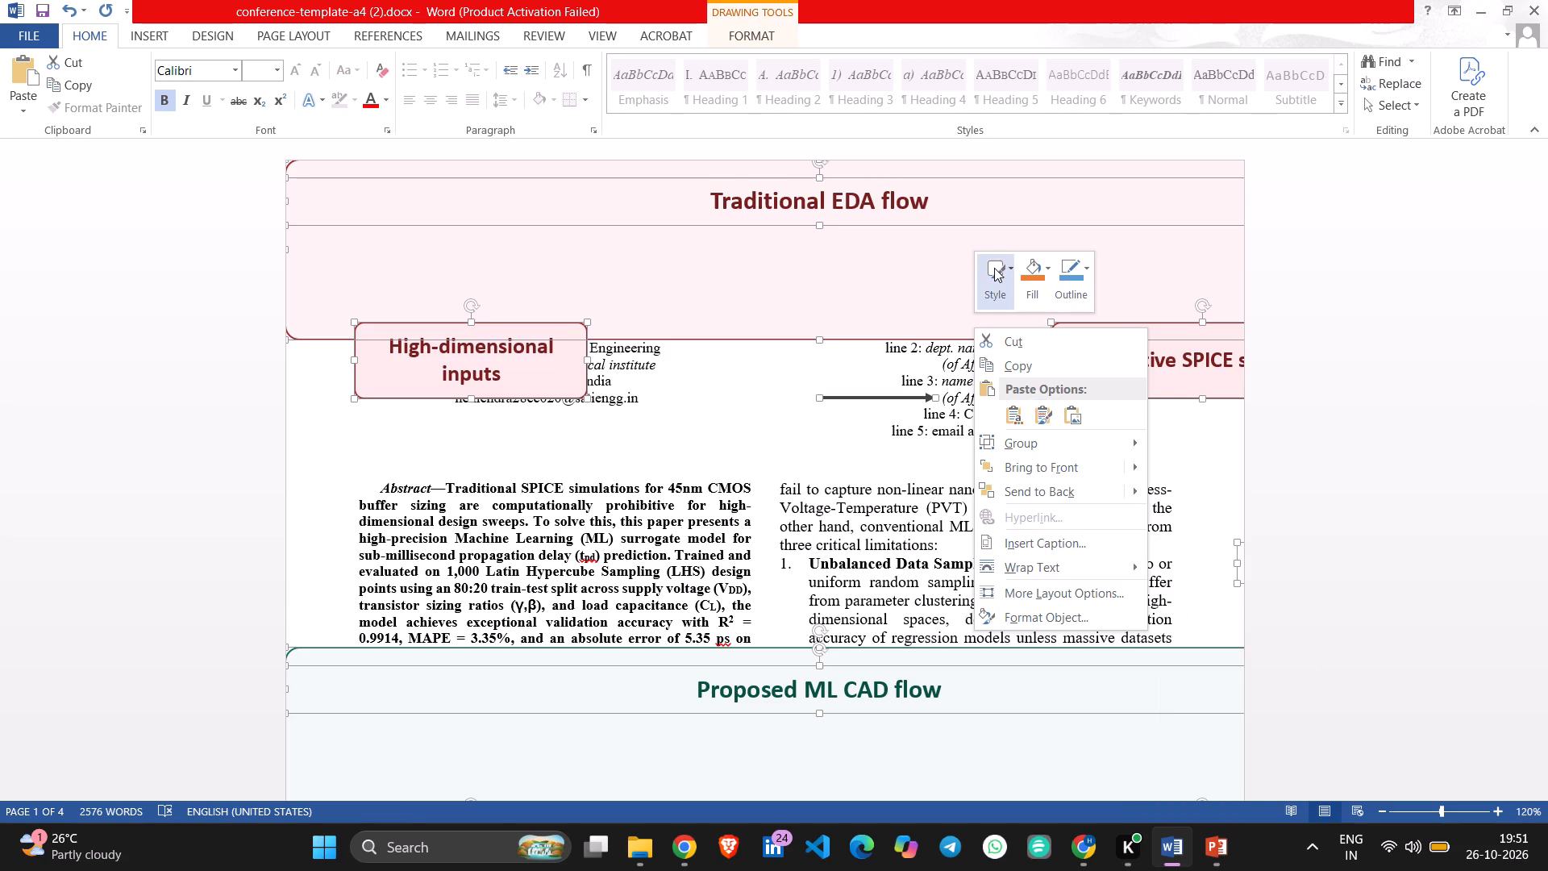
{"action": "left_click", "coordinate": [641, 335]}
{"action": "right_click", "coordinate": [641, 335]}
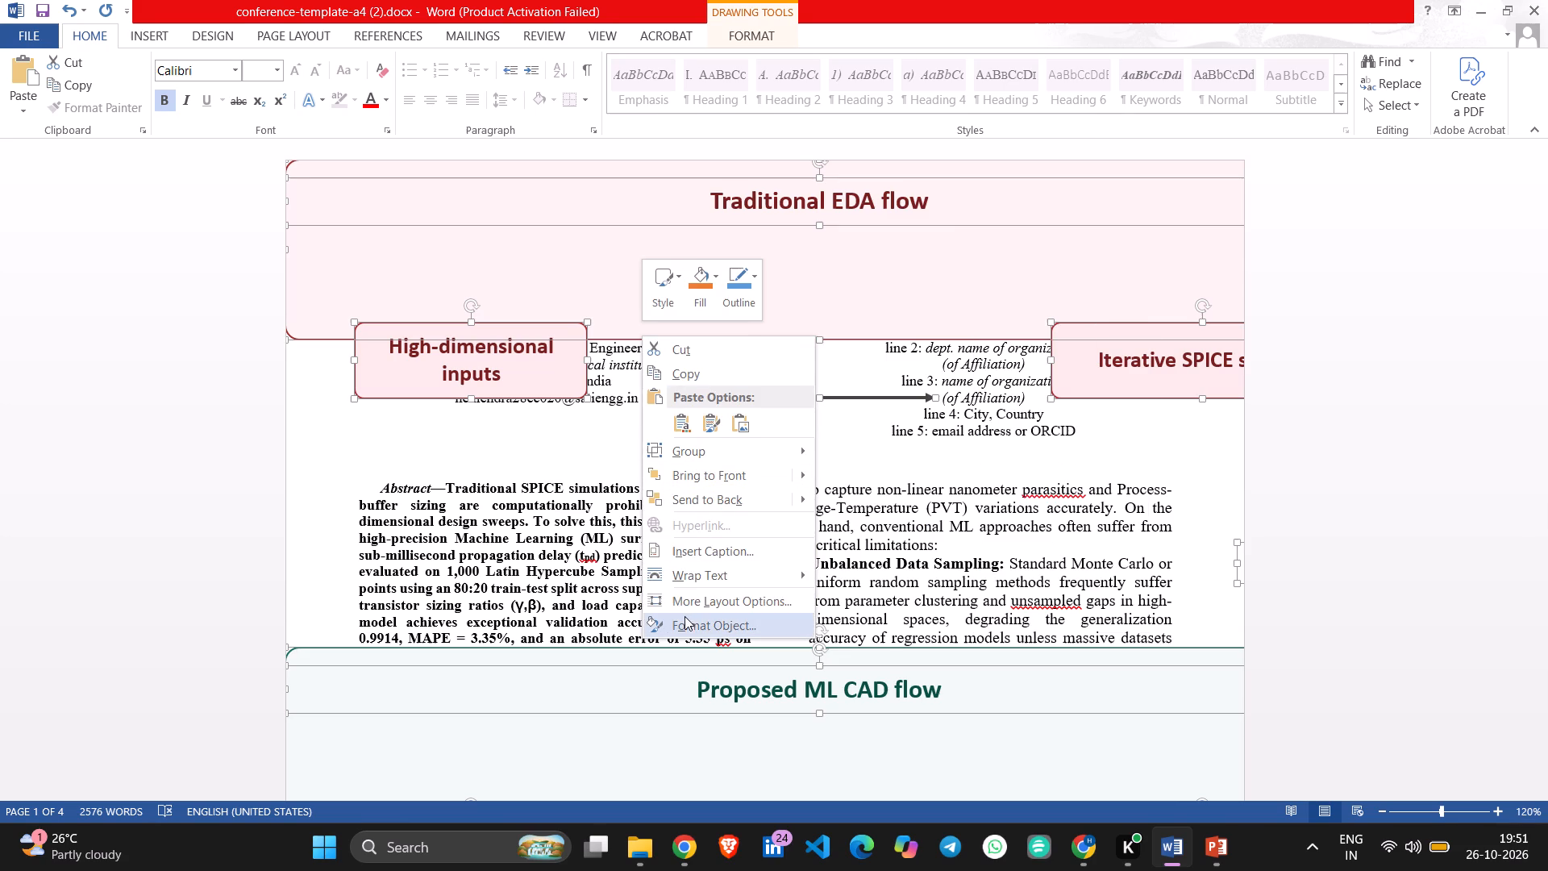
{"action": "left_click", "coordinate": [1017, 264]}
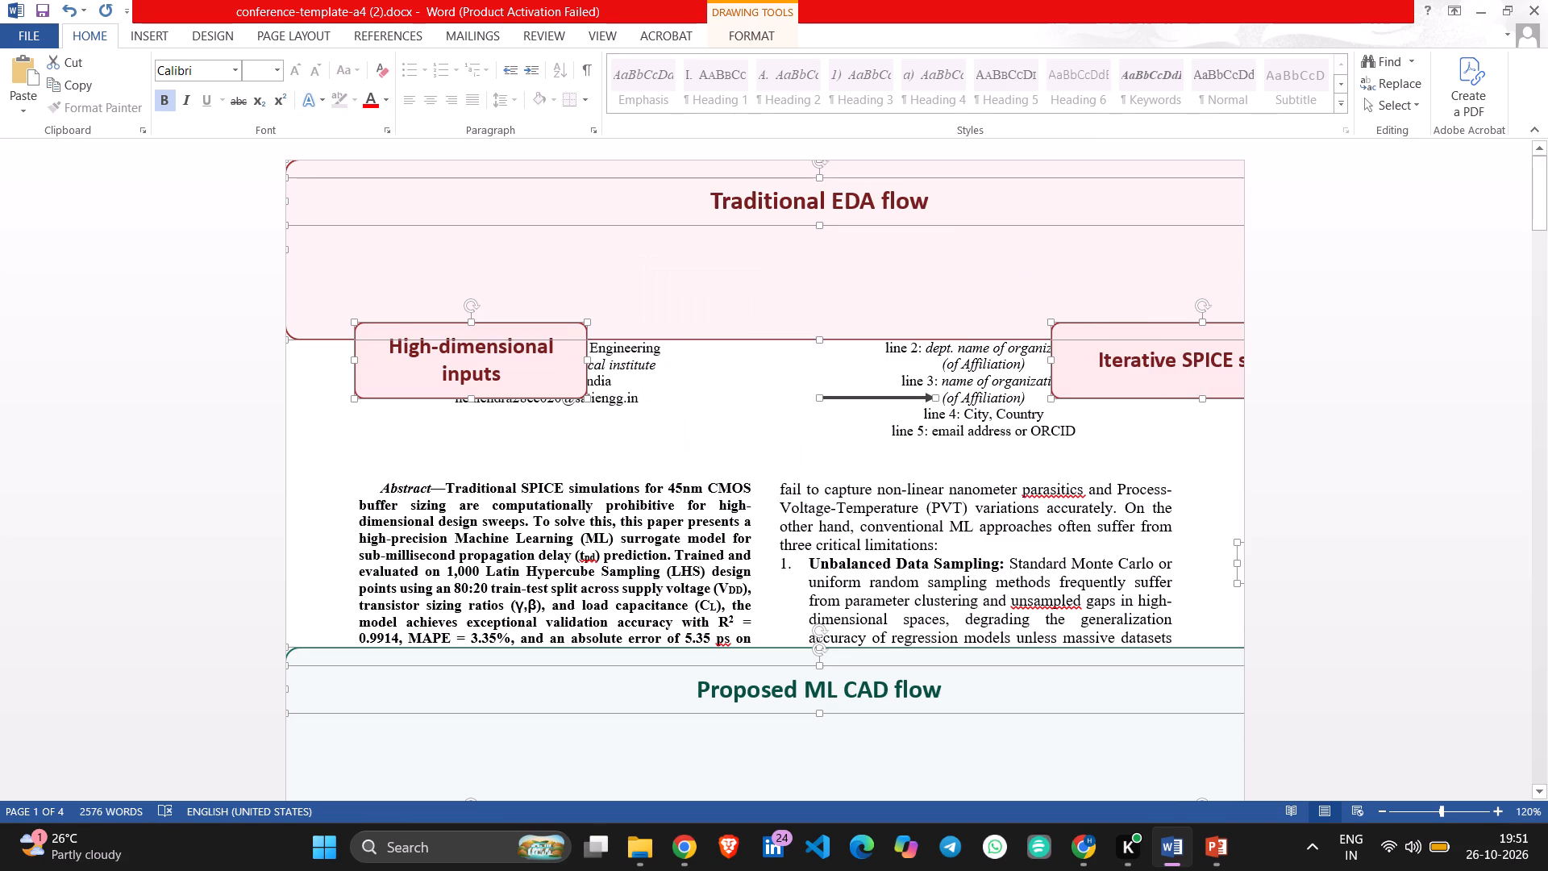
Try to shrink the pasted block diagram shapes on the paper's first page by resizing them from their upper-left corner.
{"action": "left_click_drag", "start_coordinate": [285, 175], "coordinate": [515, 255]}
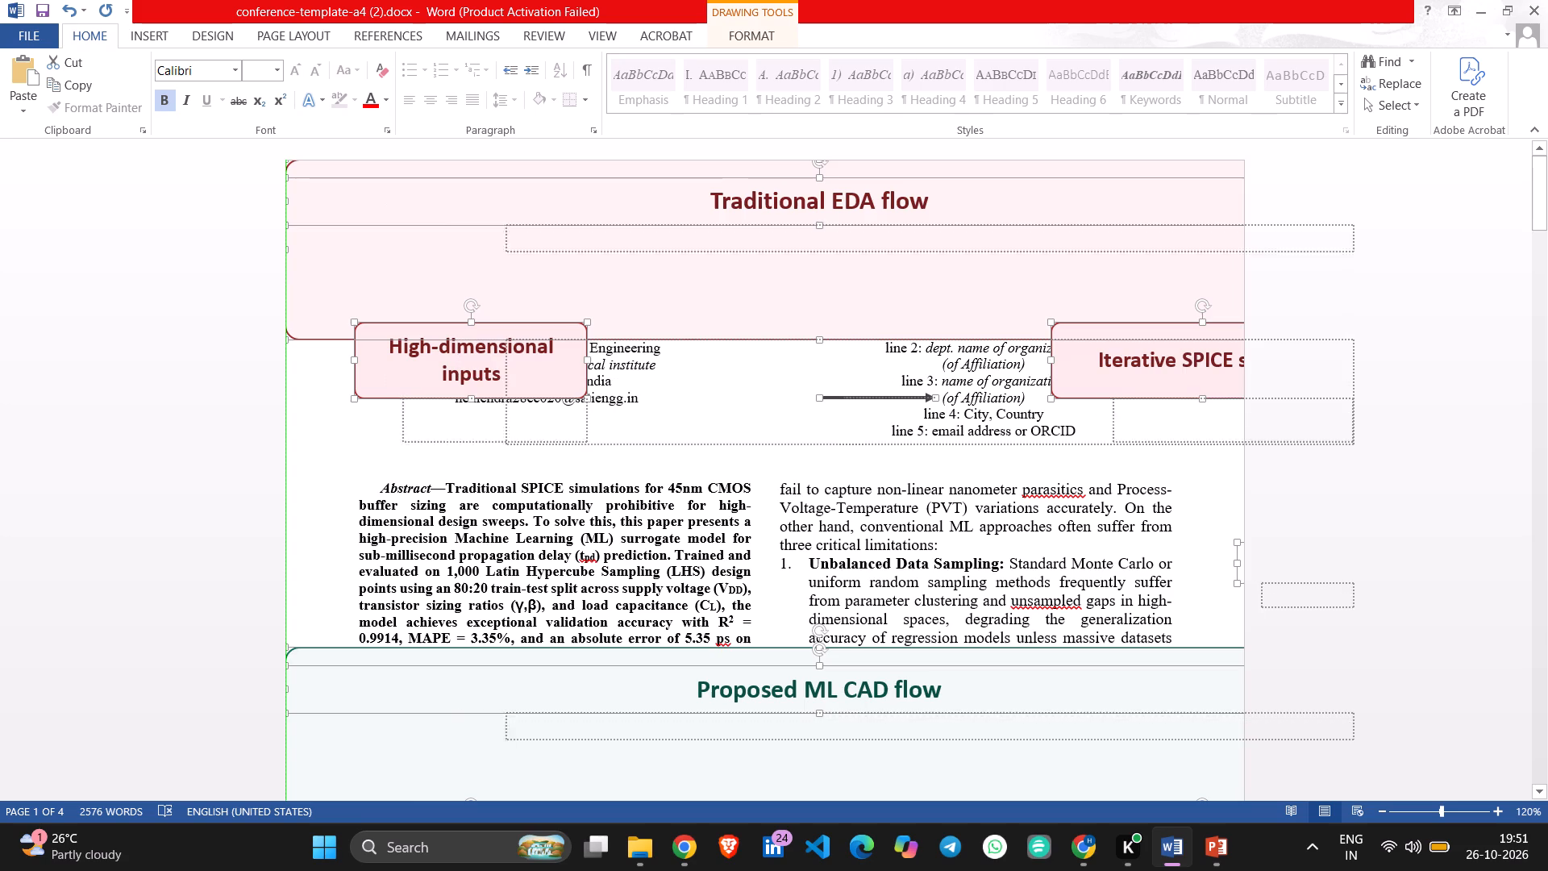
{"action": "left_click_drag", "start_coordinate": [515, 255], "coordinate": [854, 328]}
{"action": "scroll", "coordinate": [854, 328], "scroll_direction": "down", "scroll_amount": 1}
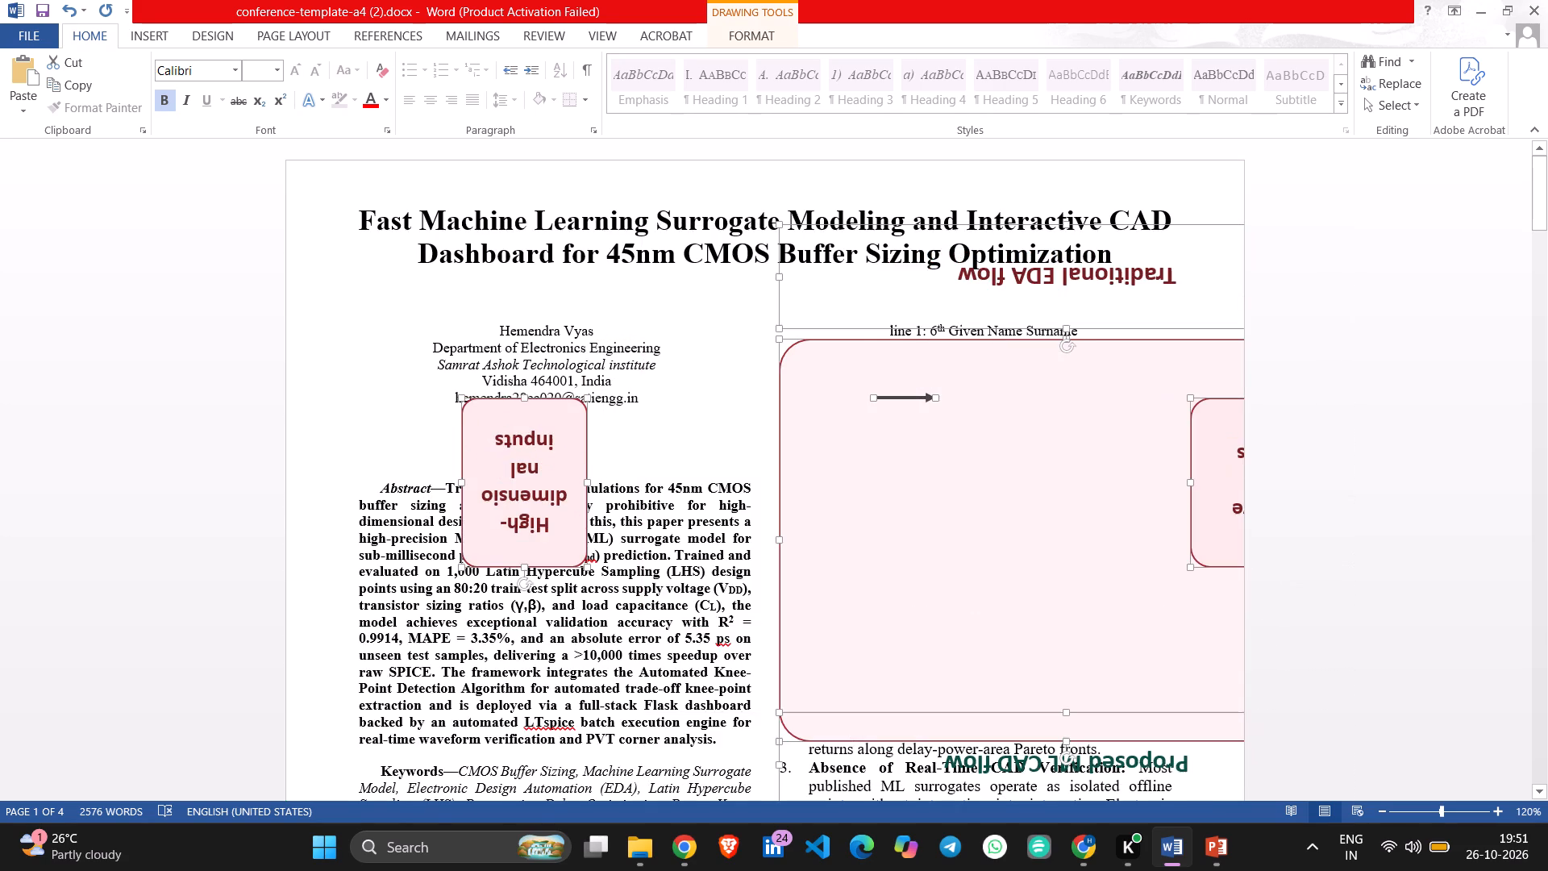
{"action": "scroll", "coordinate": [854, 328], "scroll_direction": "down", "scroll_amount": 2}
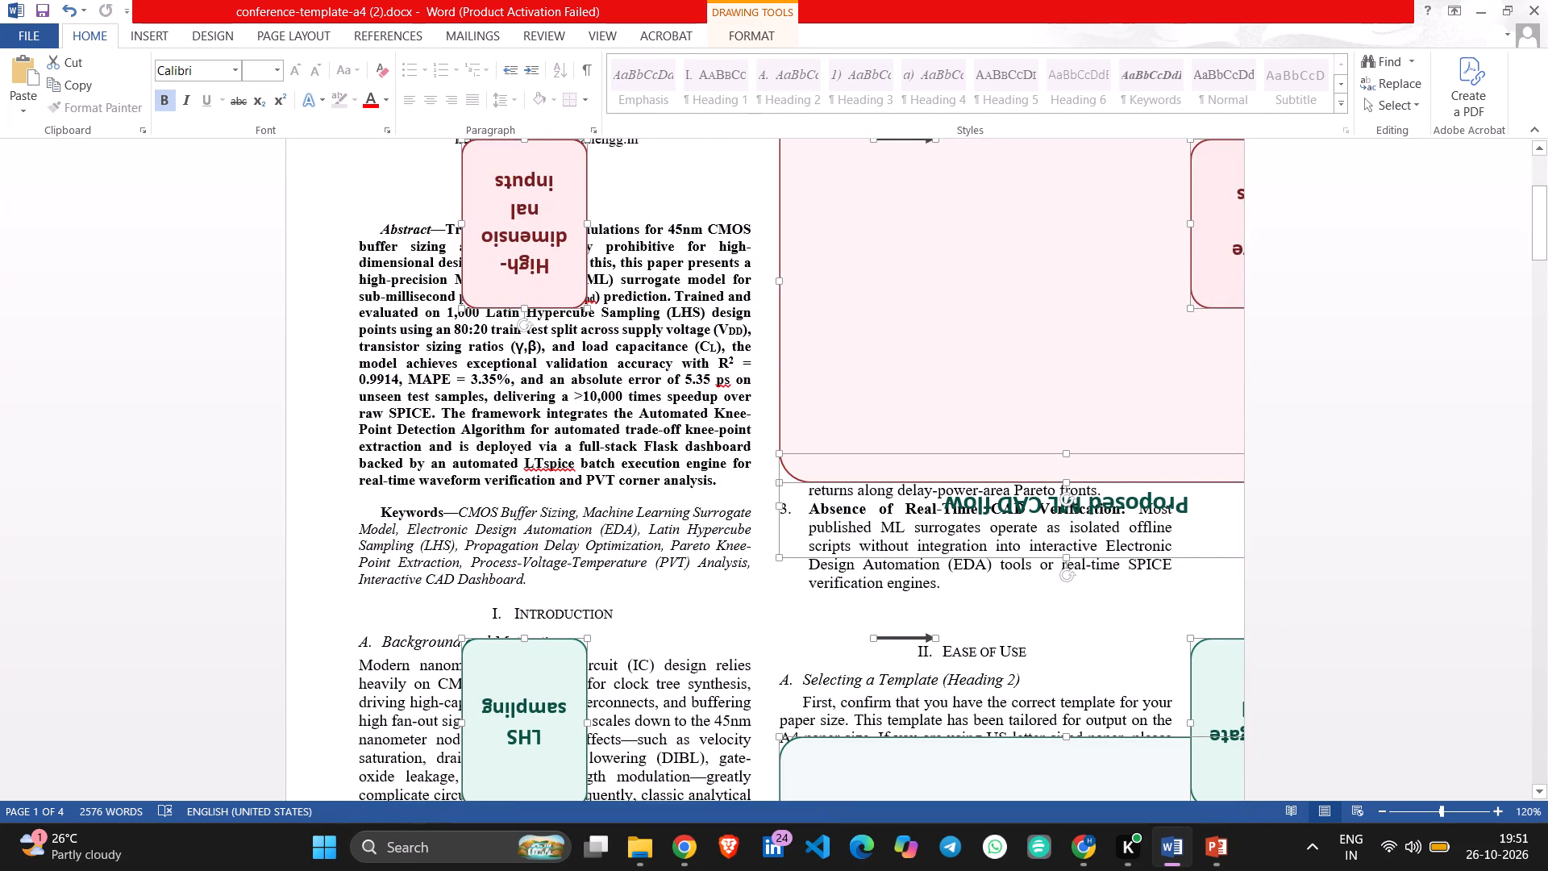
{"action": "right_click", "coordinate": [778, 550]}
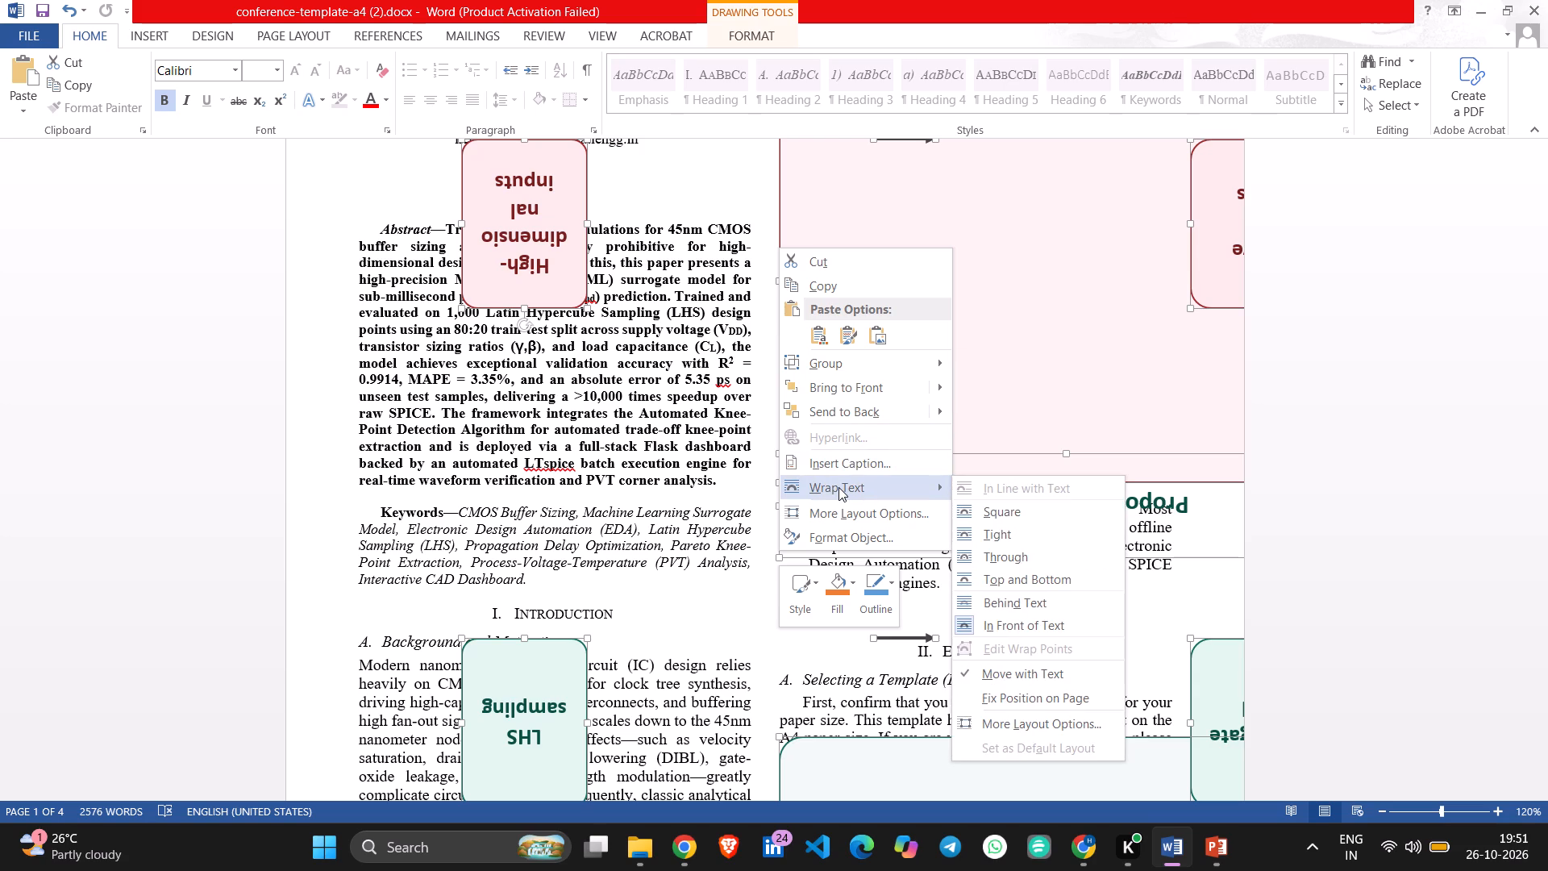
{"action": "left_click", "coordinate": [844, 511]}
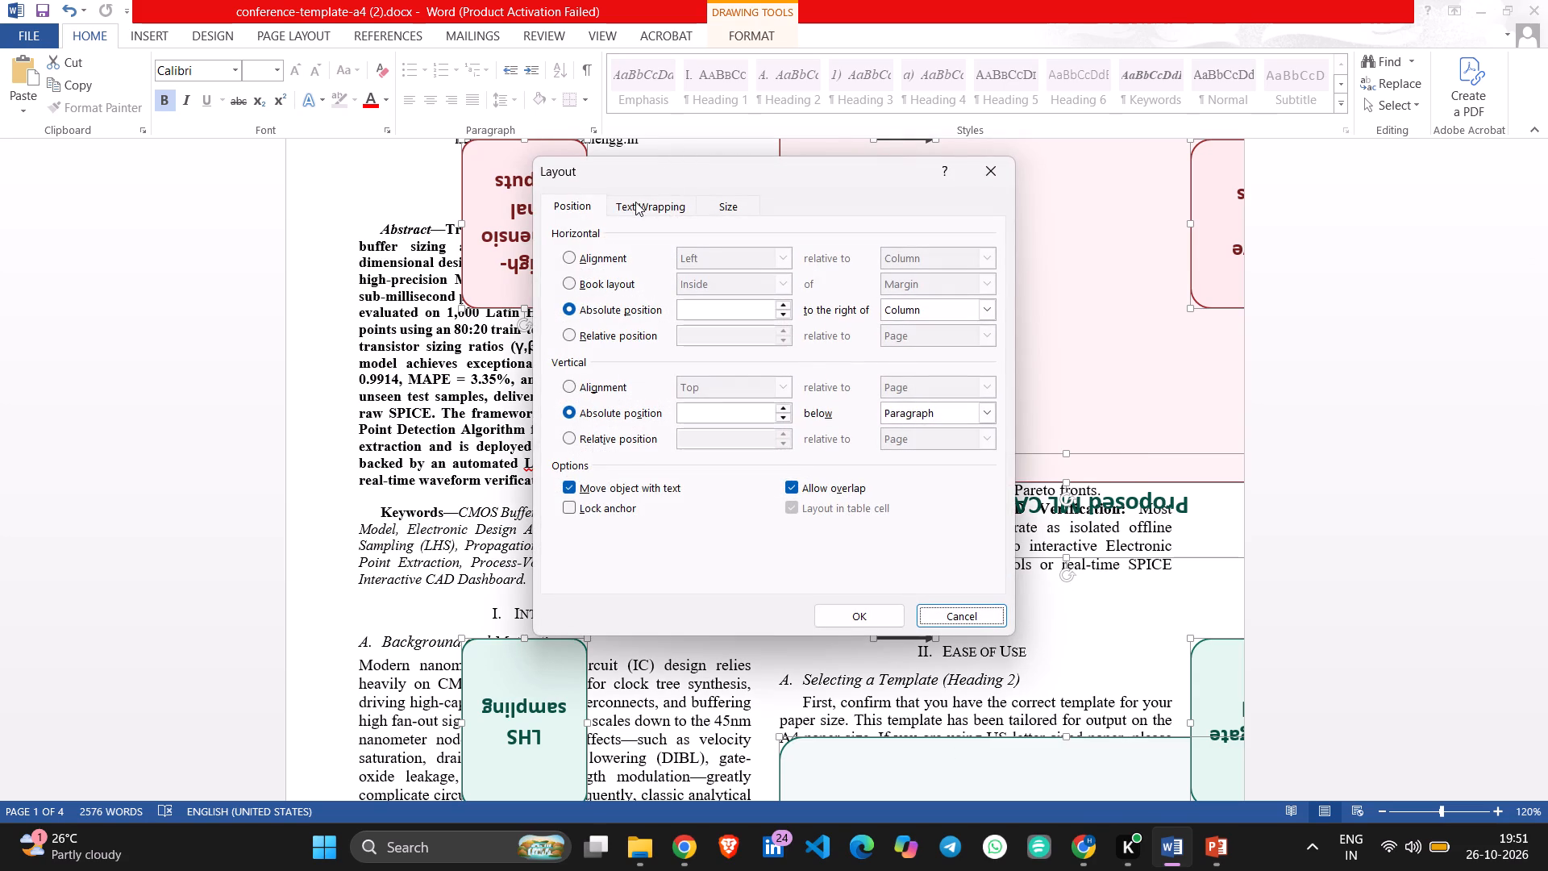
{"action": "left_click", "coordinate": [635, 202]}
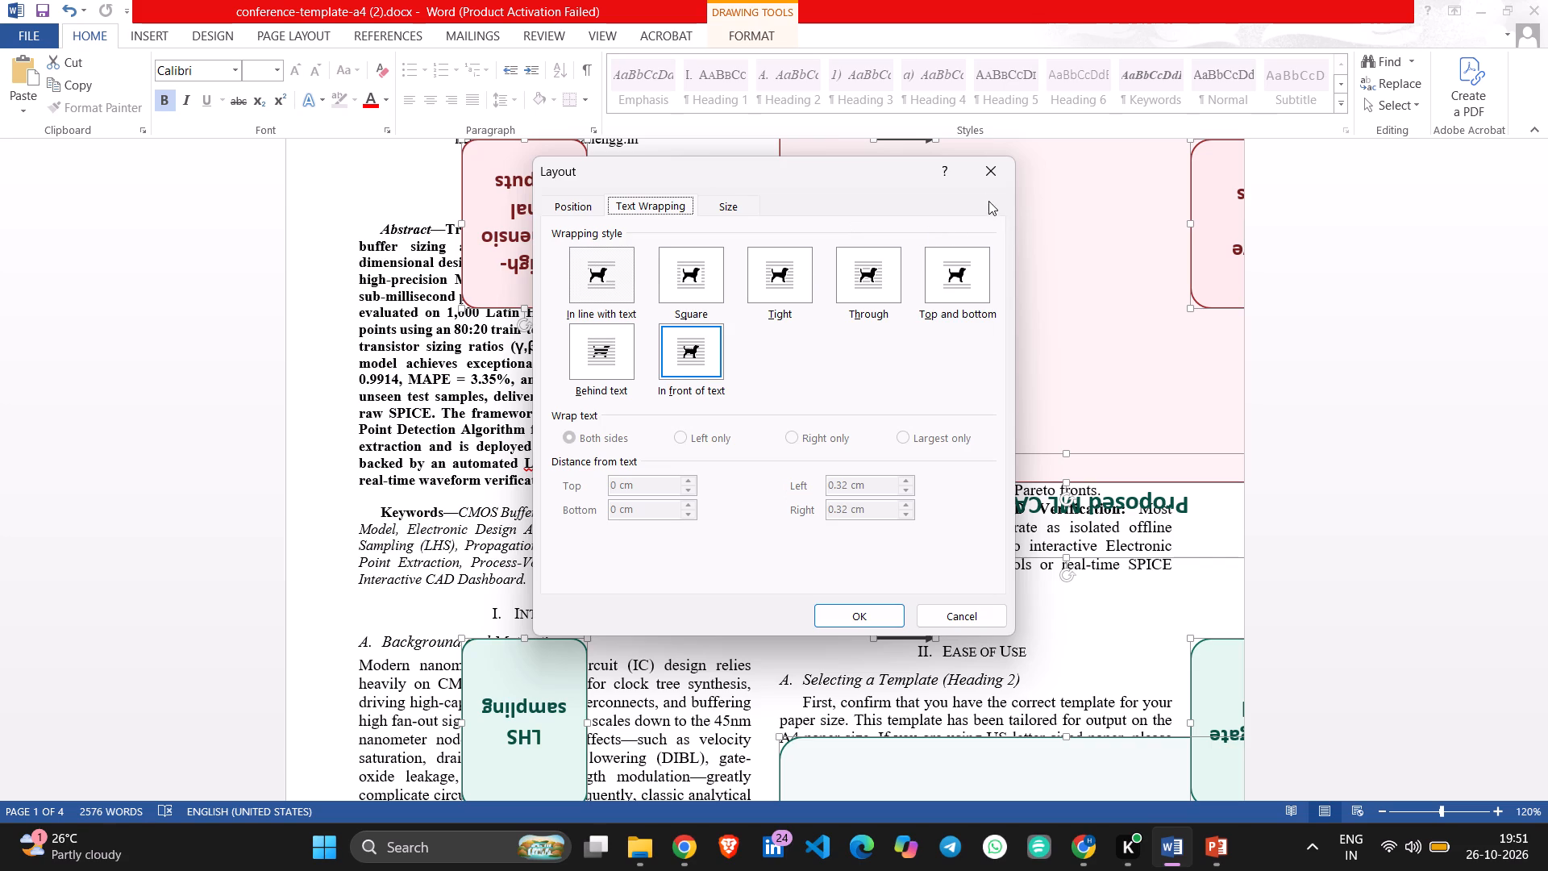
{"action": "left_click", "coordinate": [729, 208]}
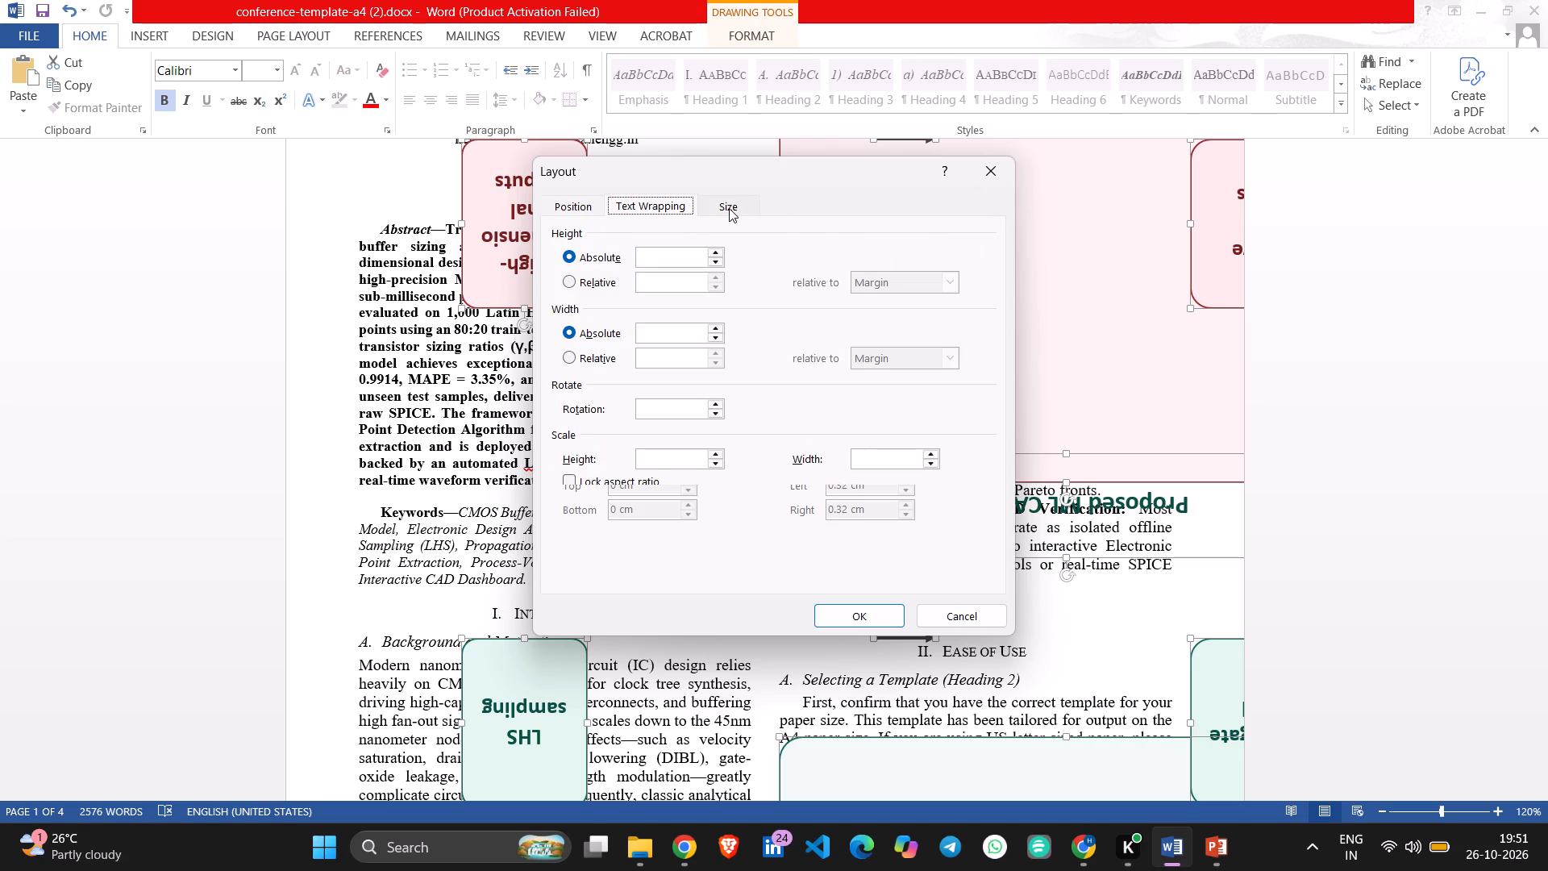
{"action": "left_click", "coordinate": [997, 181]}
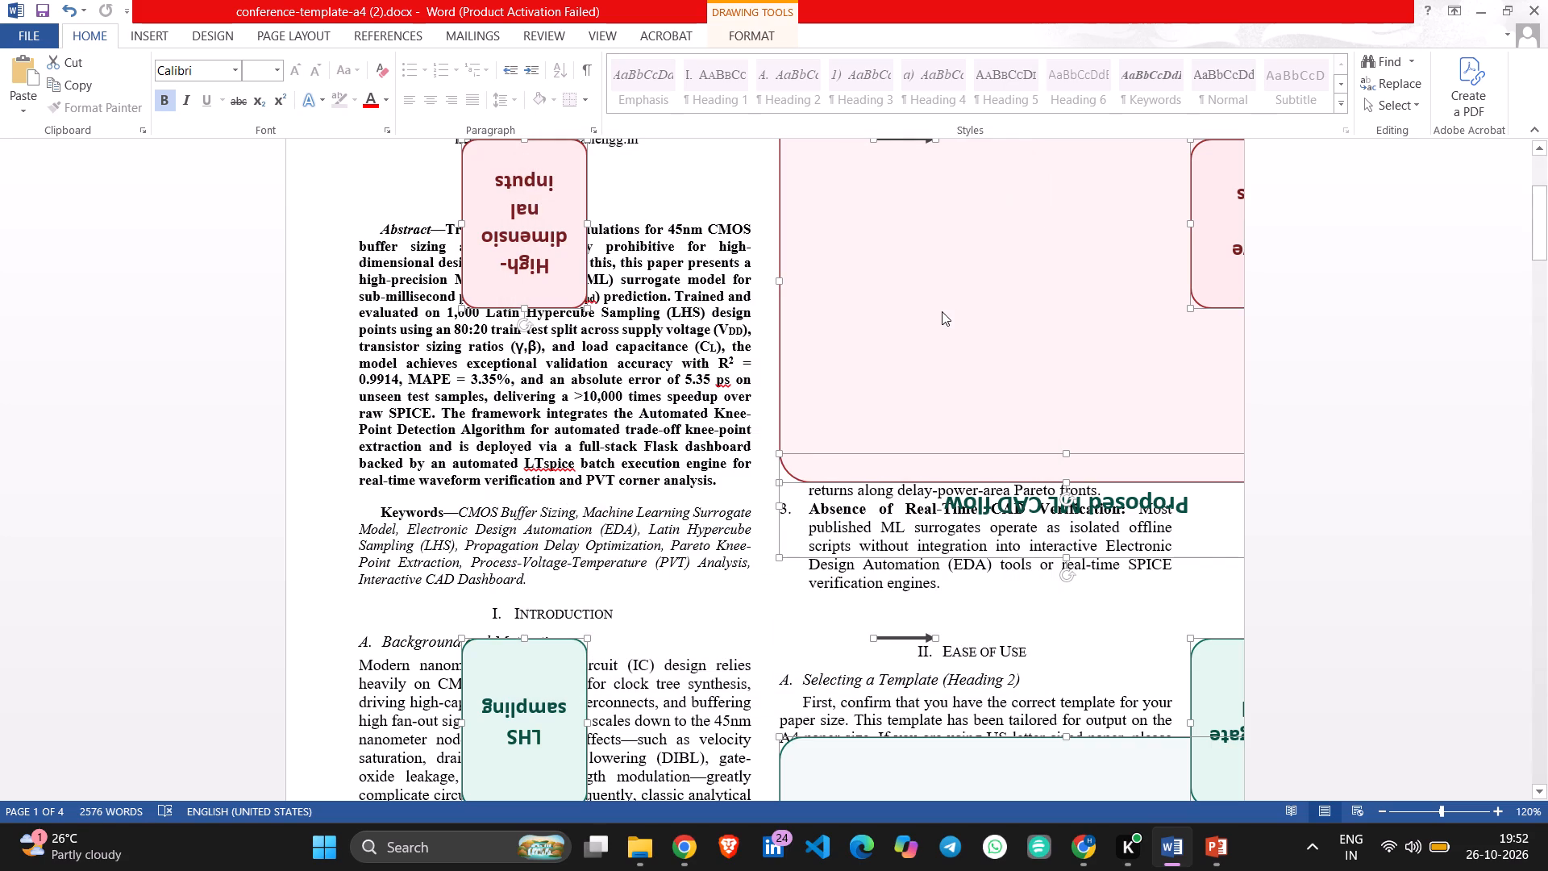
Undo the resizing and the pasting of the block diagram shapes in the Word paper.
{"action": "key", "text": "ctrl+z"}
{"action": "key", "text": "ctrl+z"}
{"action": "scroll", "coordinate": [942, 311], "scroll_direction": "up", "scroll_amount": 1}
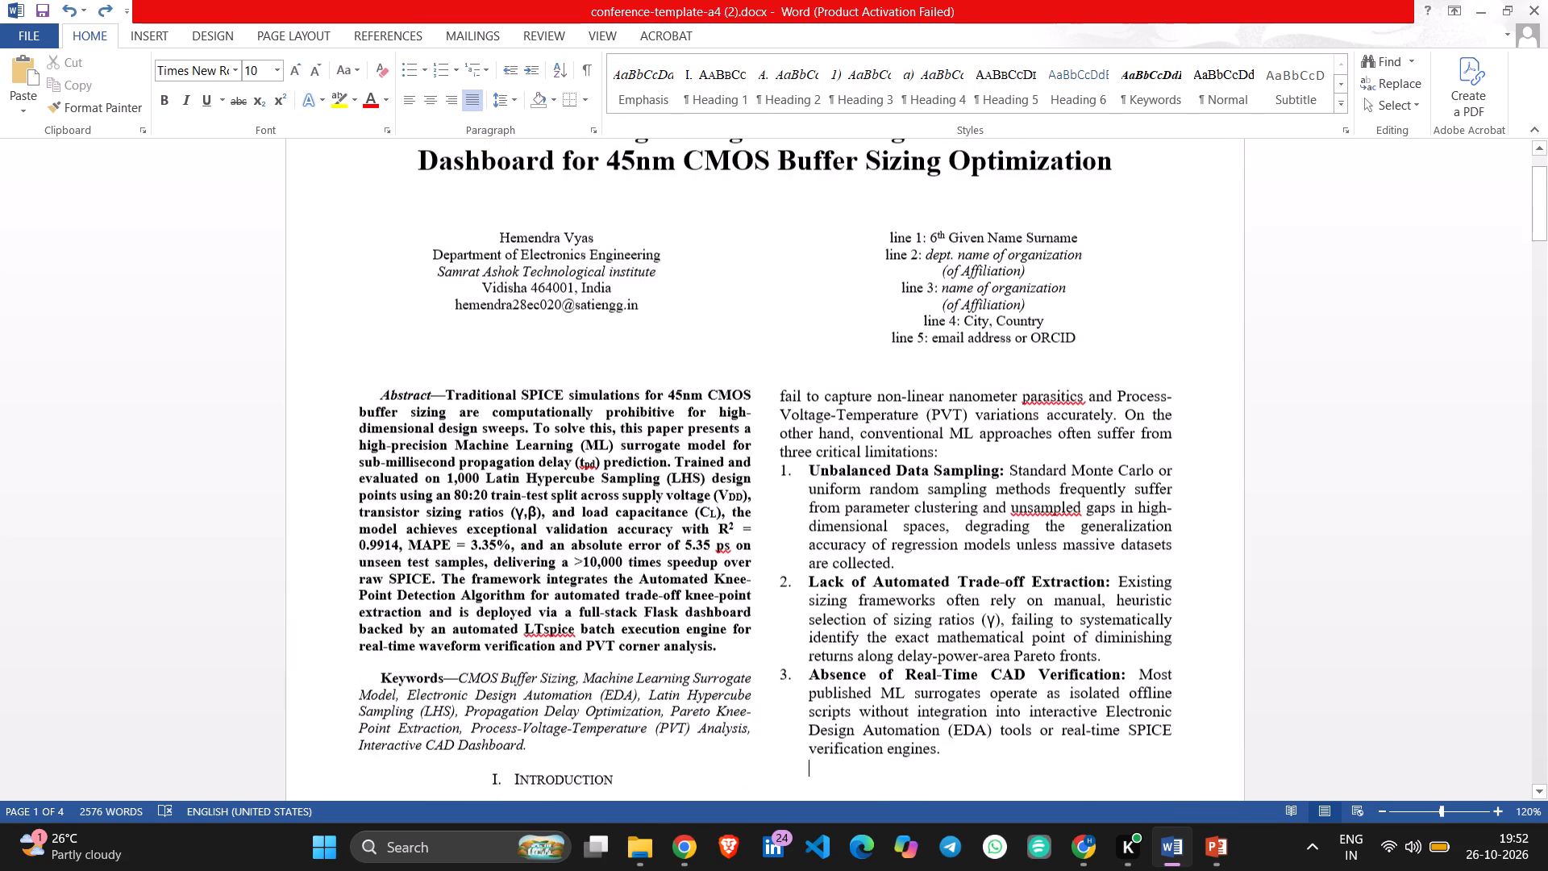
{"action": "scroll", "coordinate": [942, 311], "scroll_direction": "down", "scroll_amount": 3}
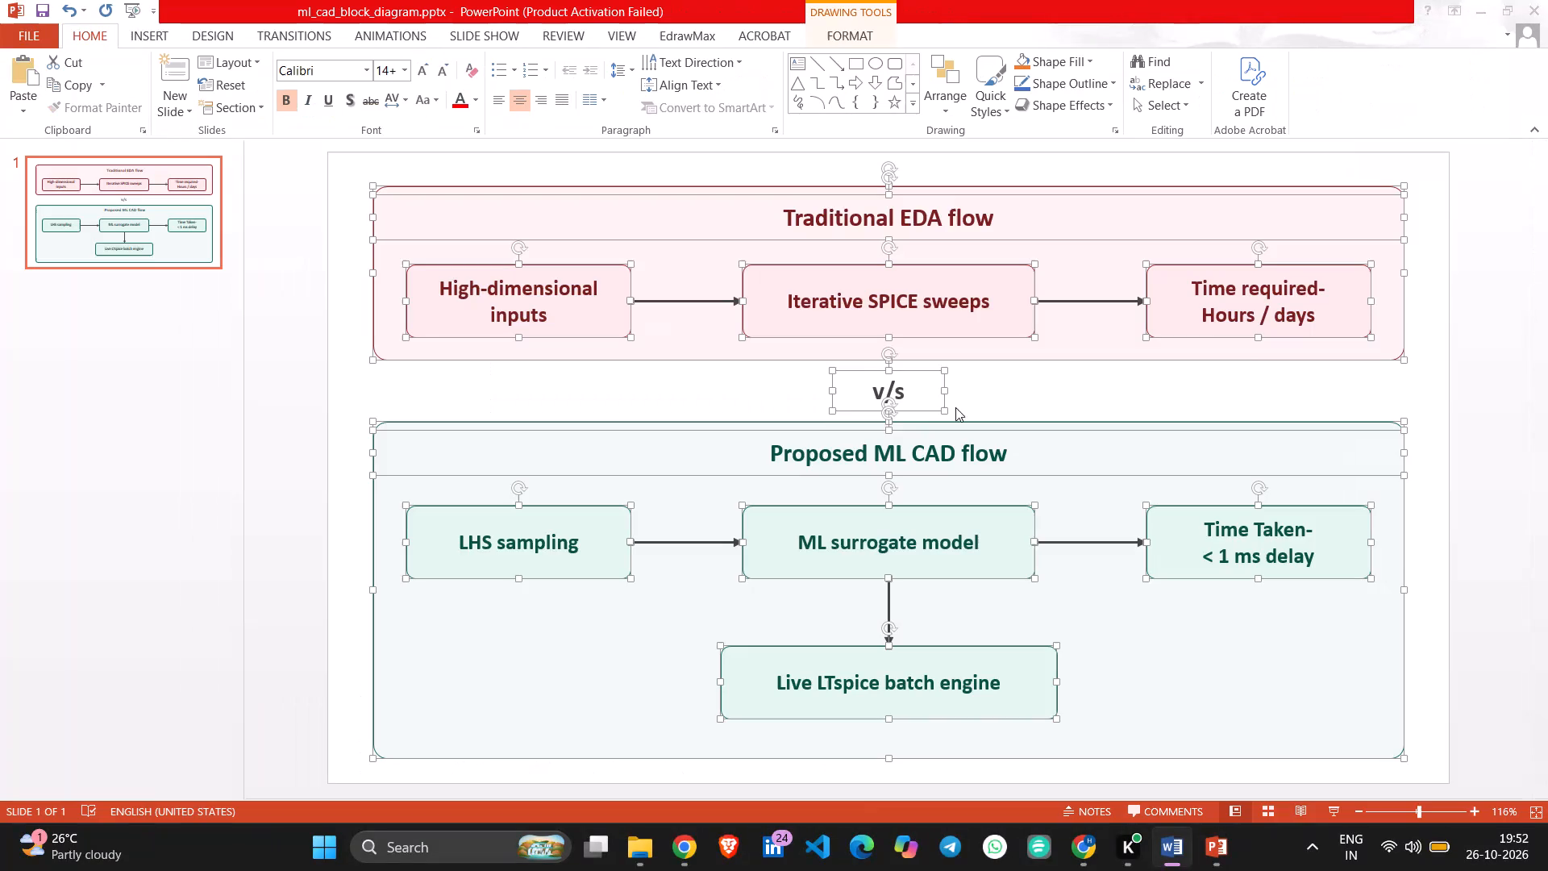
Switch to PowerPoint, deselect the diagram shapes and save the presentation.
{"action": "left_click", "coordinate": [252, 453]}
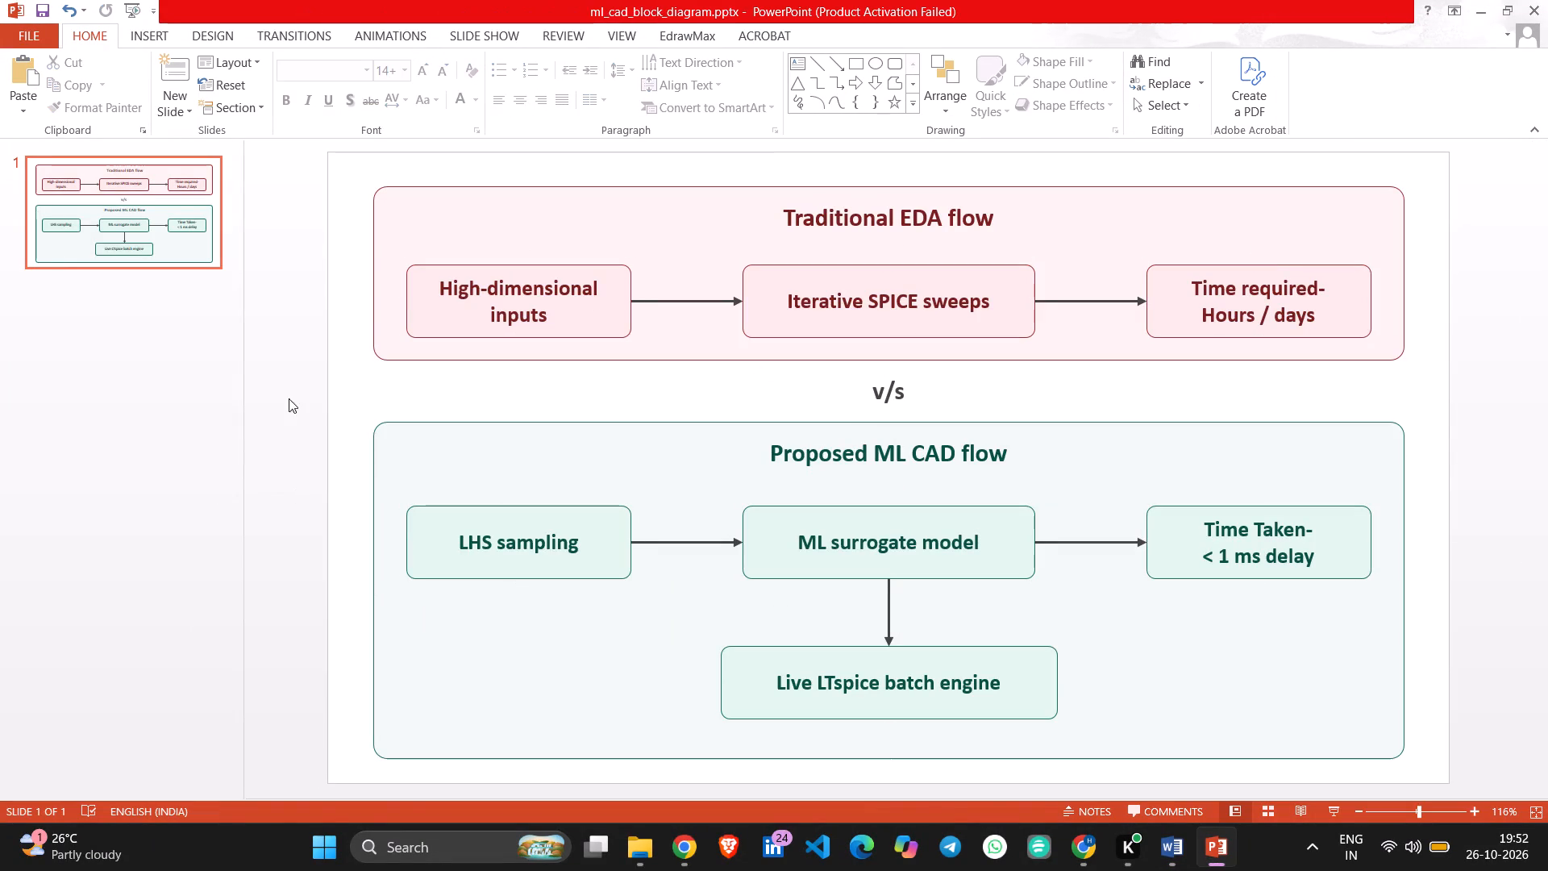
{"action": "left_click", "coordinate": [346, 181]}
{"action": "key", "text": "ctrl+s"}
Start saving a copy of the presentation to the Downloads folder in JPEG File Interchange Format.
{"action": "left_click", "coordinate": [37, 40]}
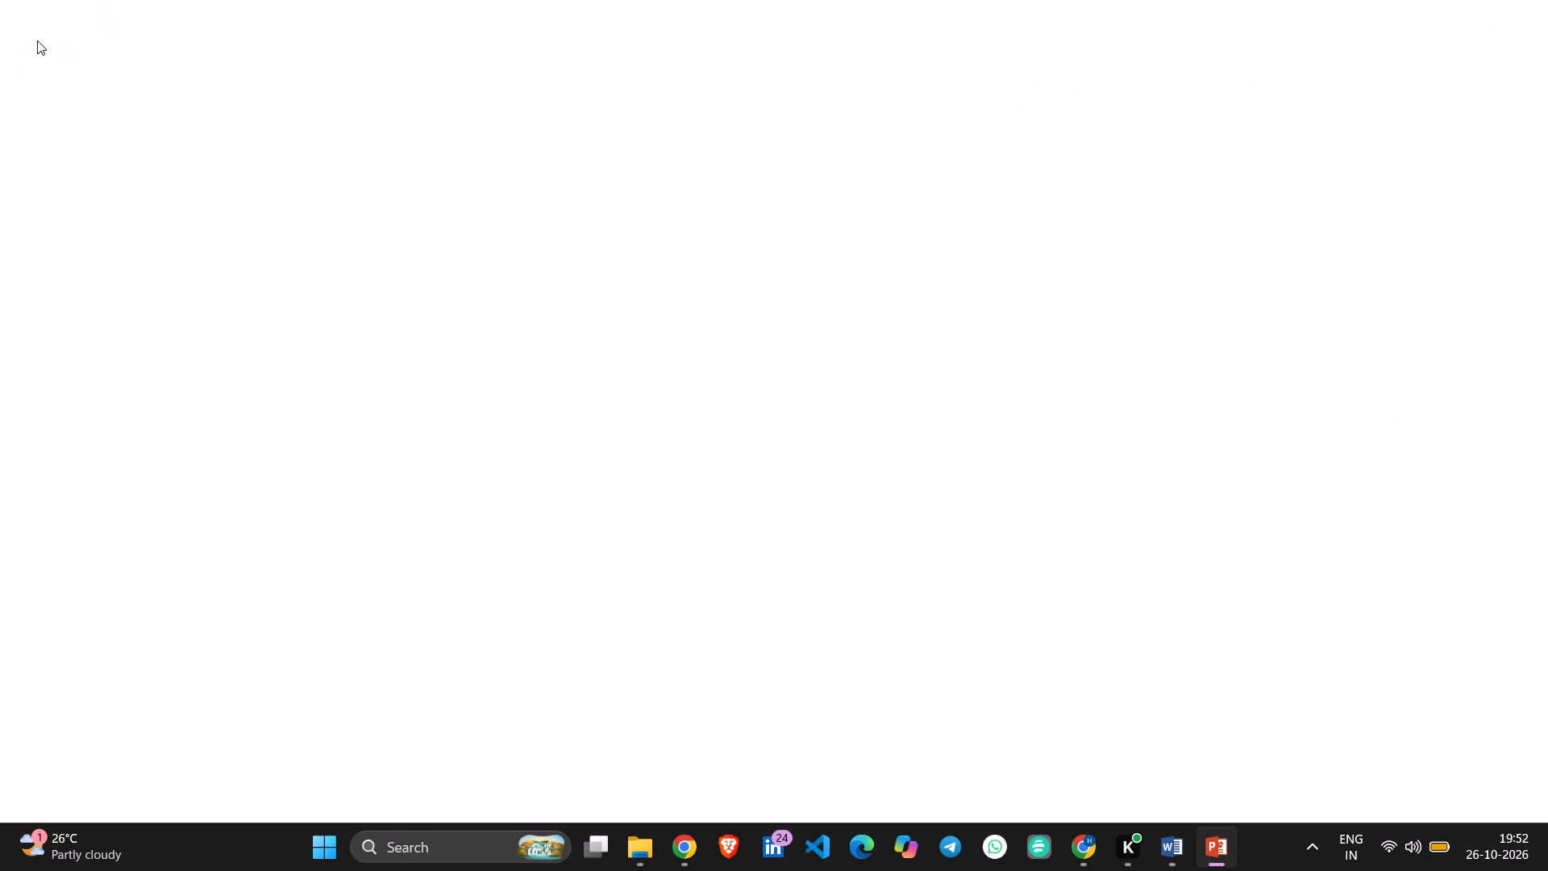
{"action": "left_click", "coordinate": [75, 212]}
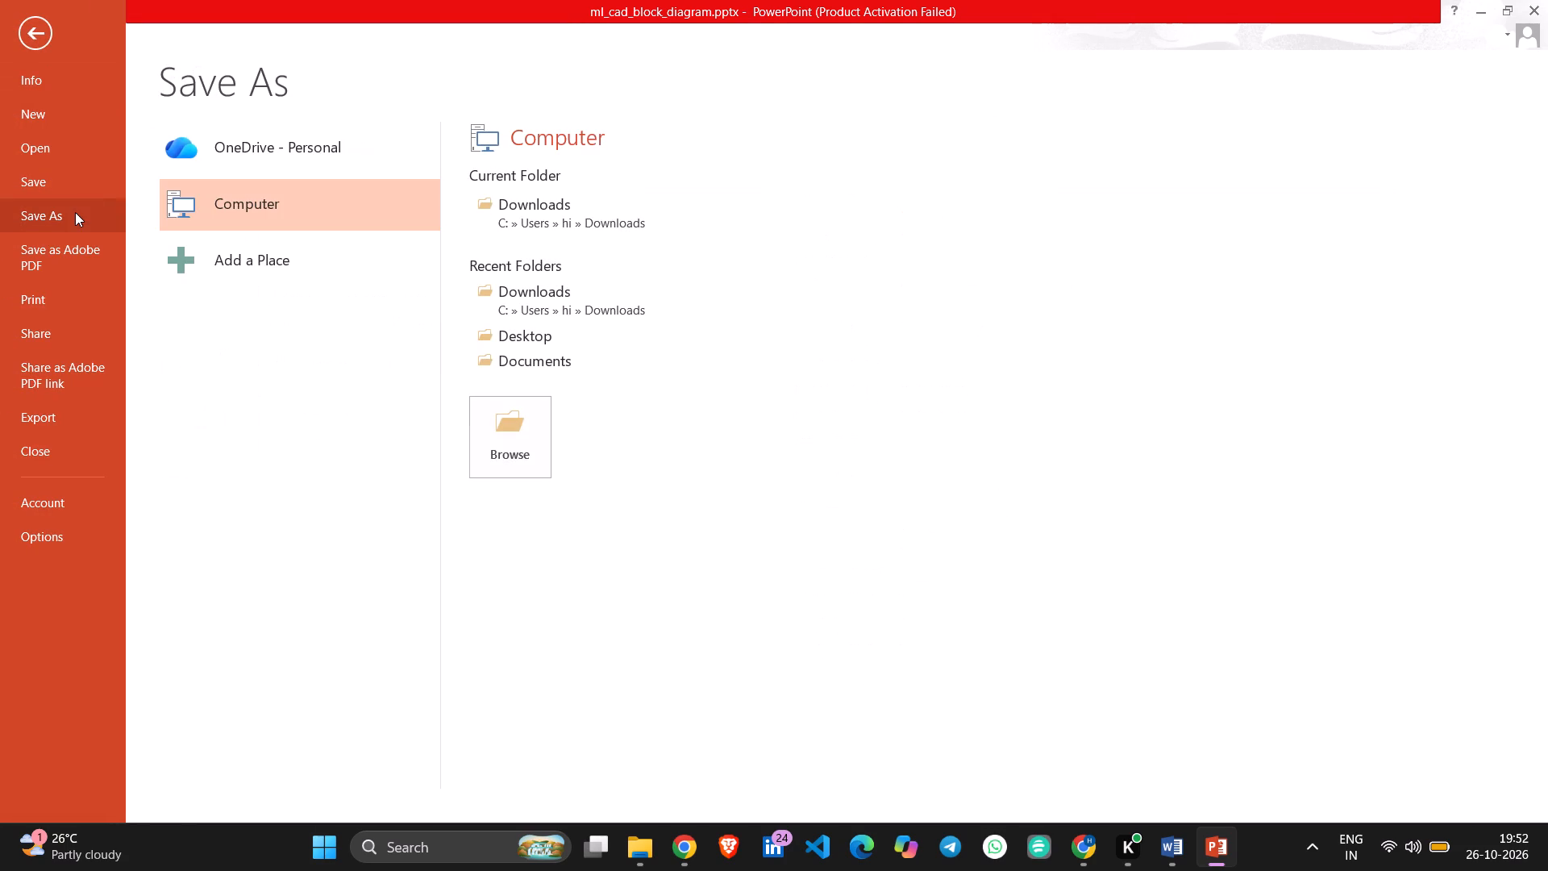
{"action": "double_click", "coordinate": [226, 217]}
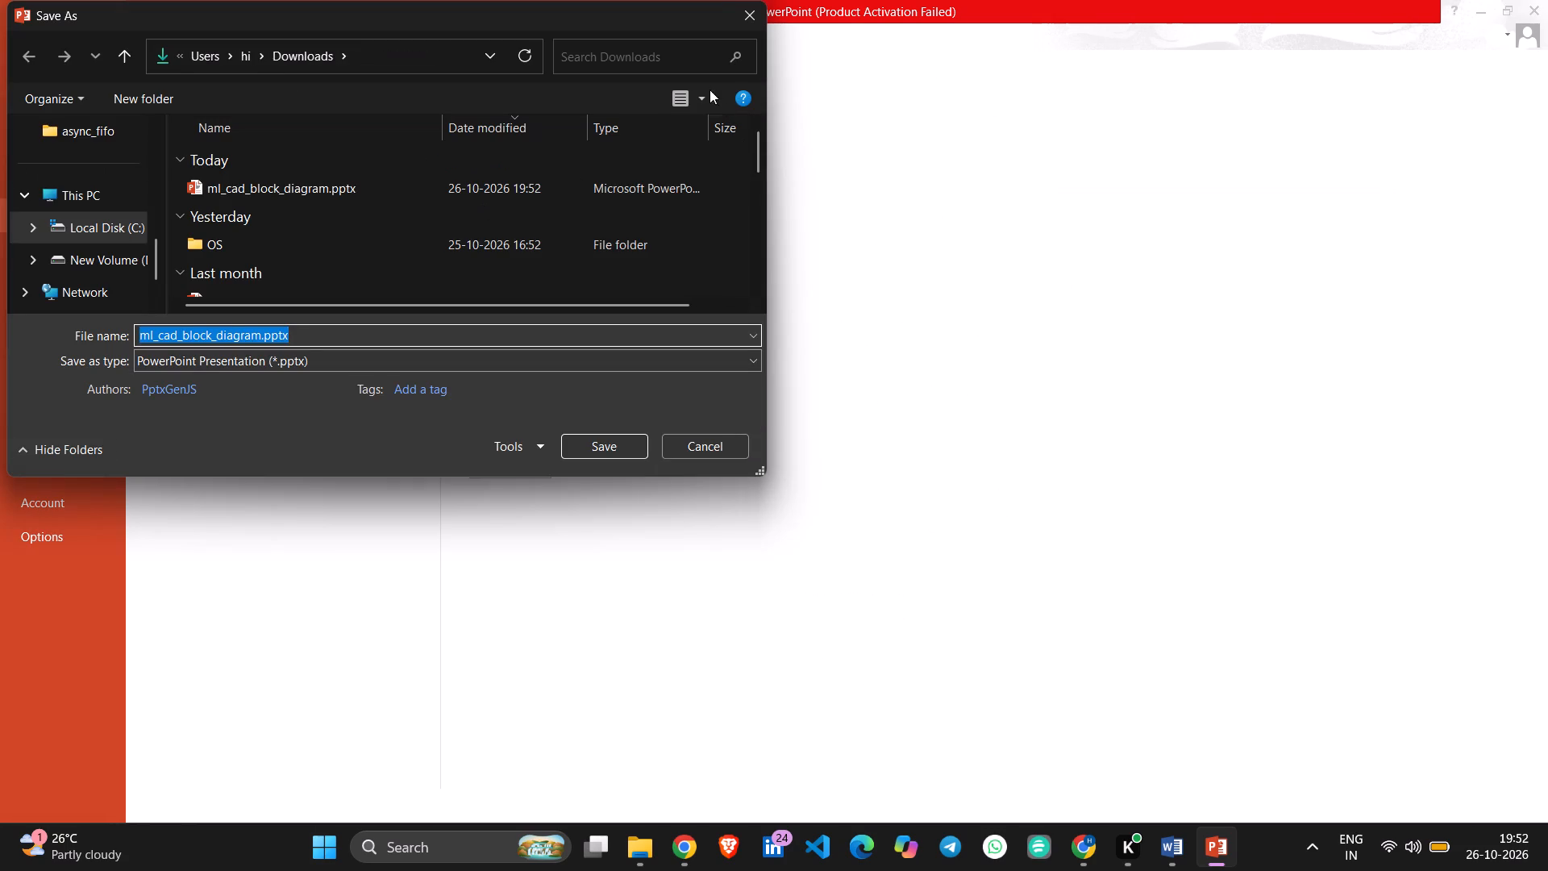
{"action": "left_click", "coordinate": [751, 7]}
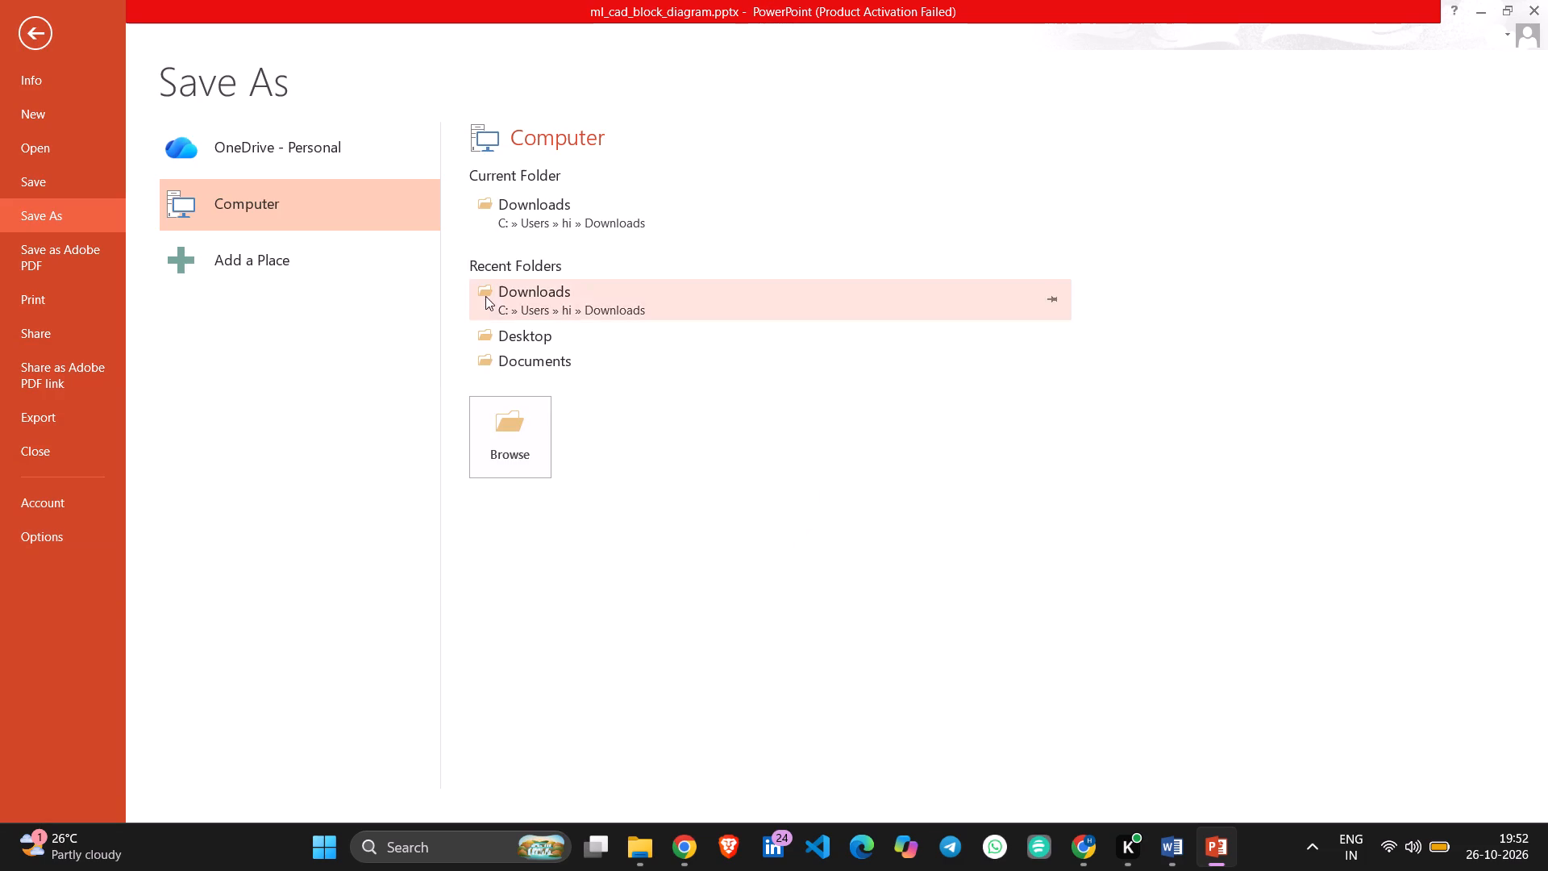
{"action": "left_click", "coordinate": [501, 225]}
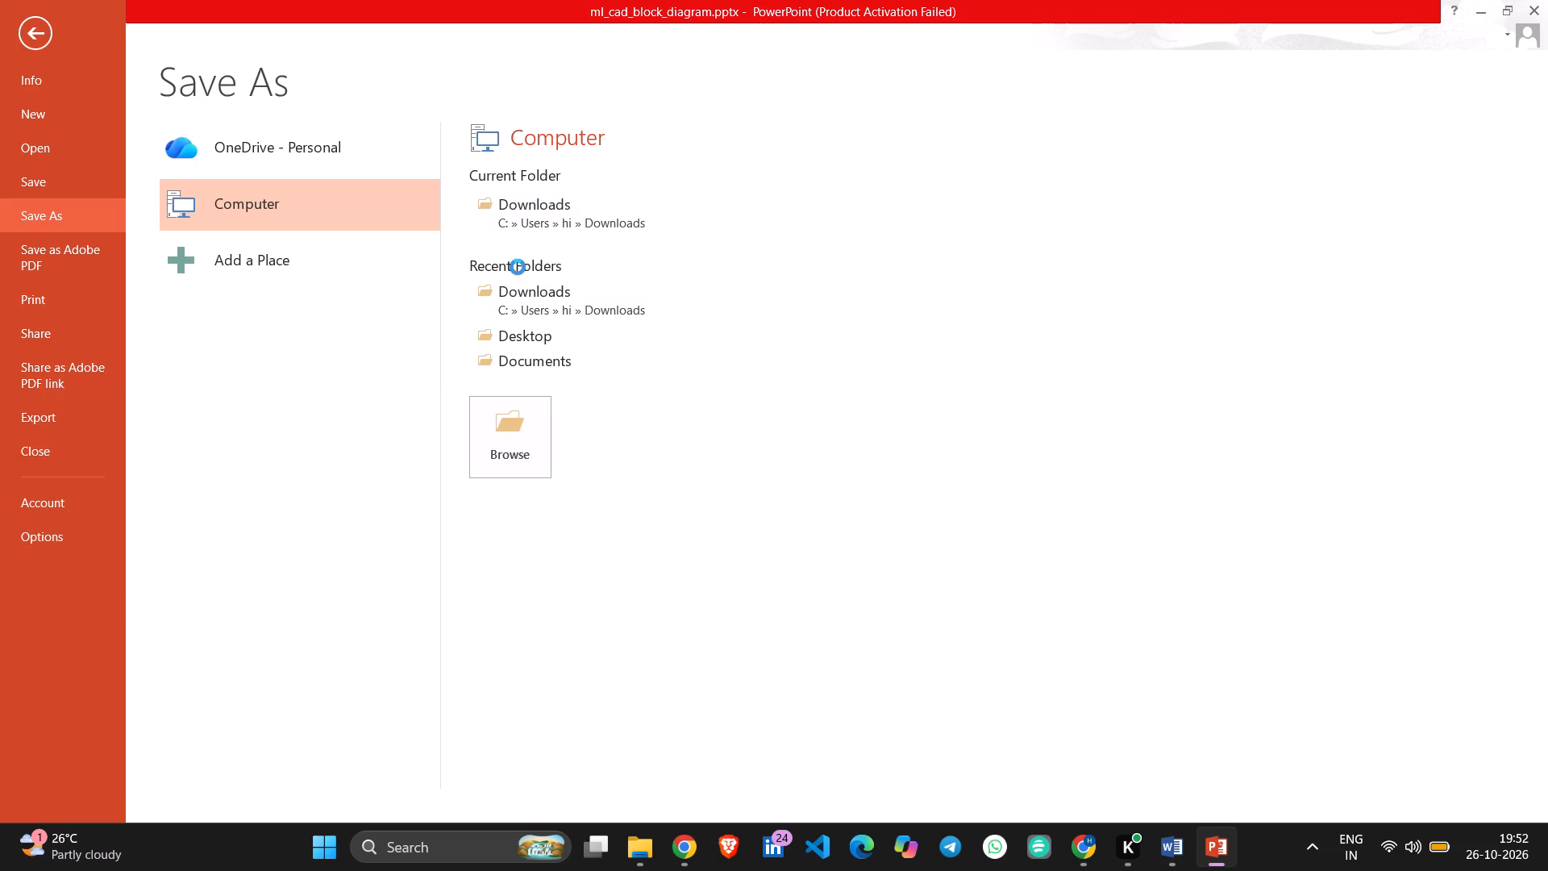
{"action": "left_click", "coordinate": [193, 362]}
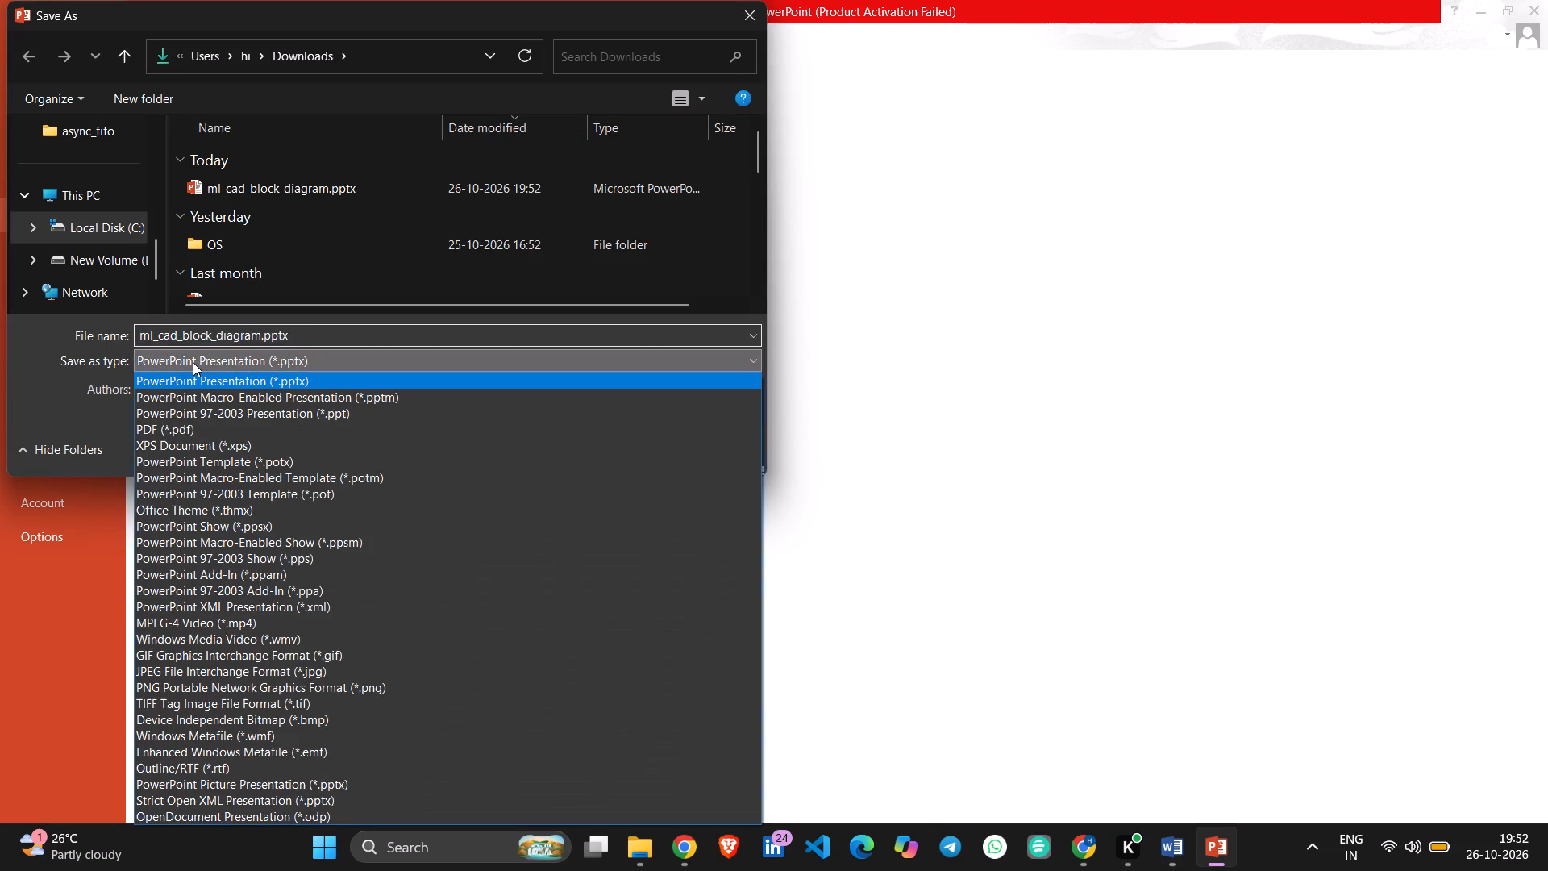
{"action": "scroll", "coordinate": [171, 535], "scroll_direction": "down", "scroll_amount": 1}
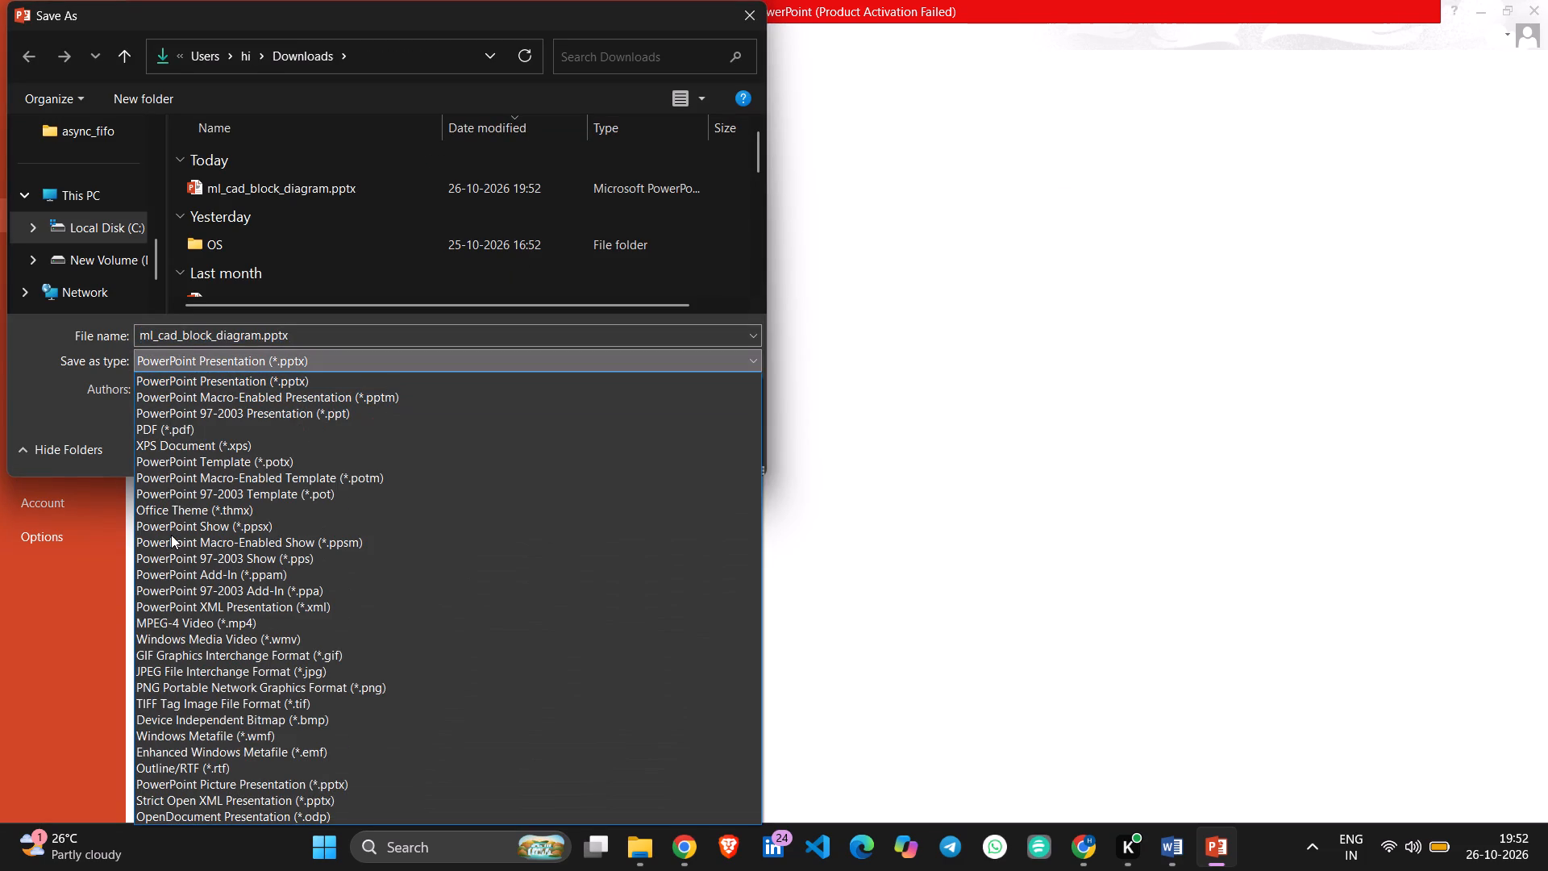
{"action": "scroll", "coordinate": [171, 535], "scroll_direction": "down", "scroll_amount": 1}
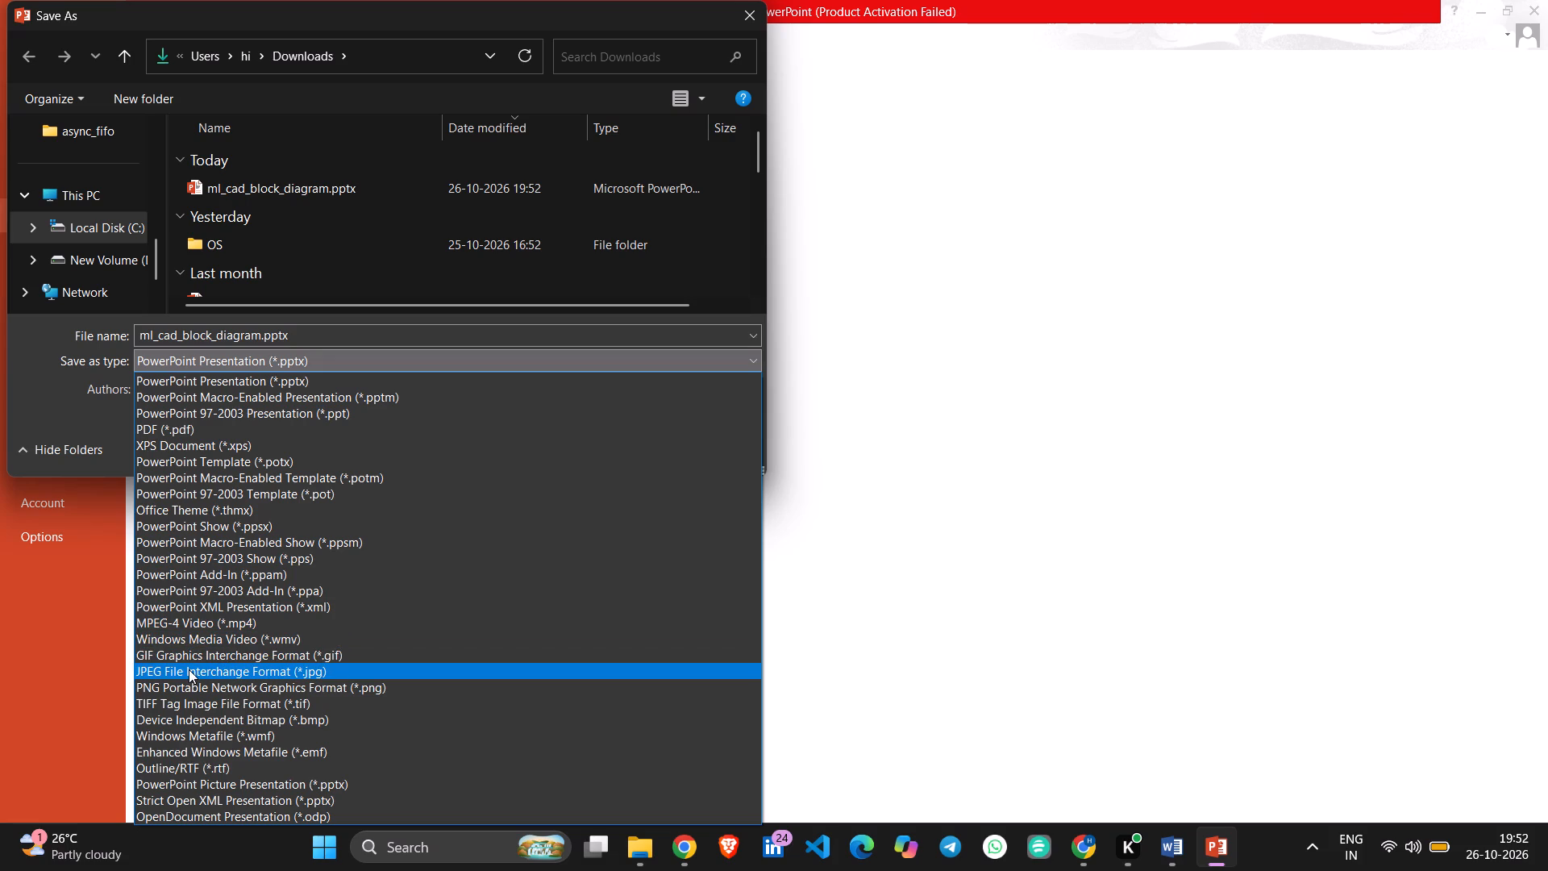
{"action": "left_click", "coordinate": [189, 669]}
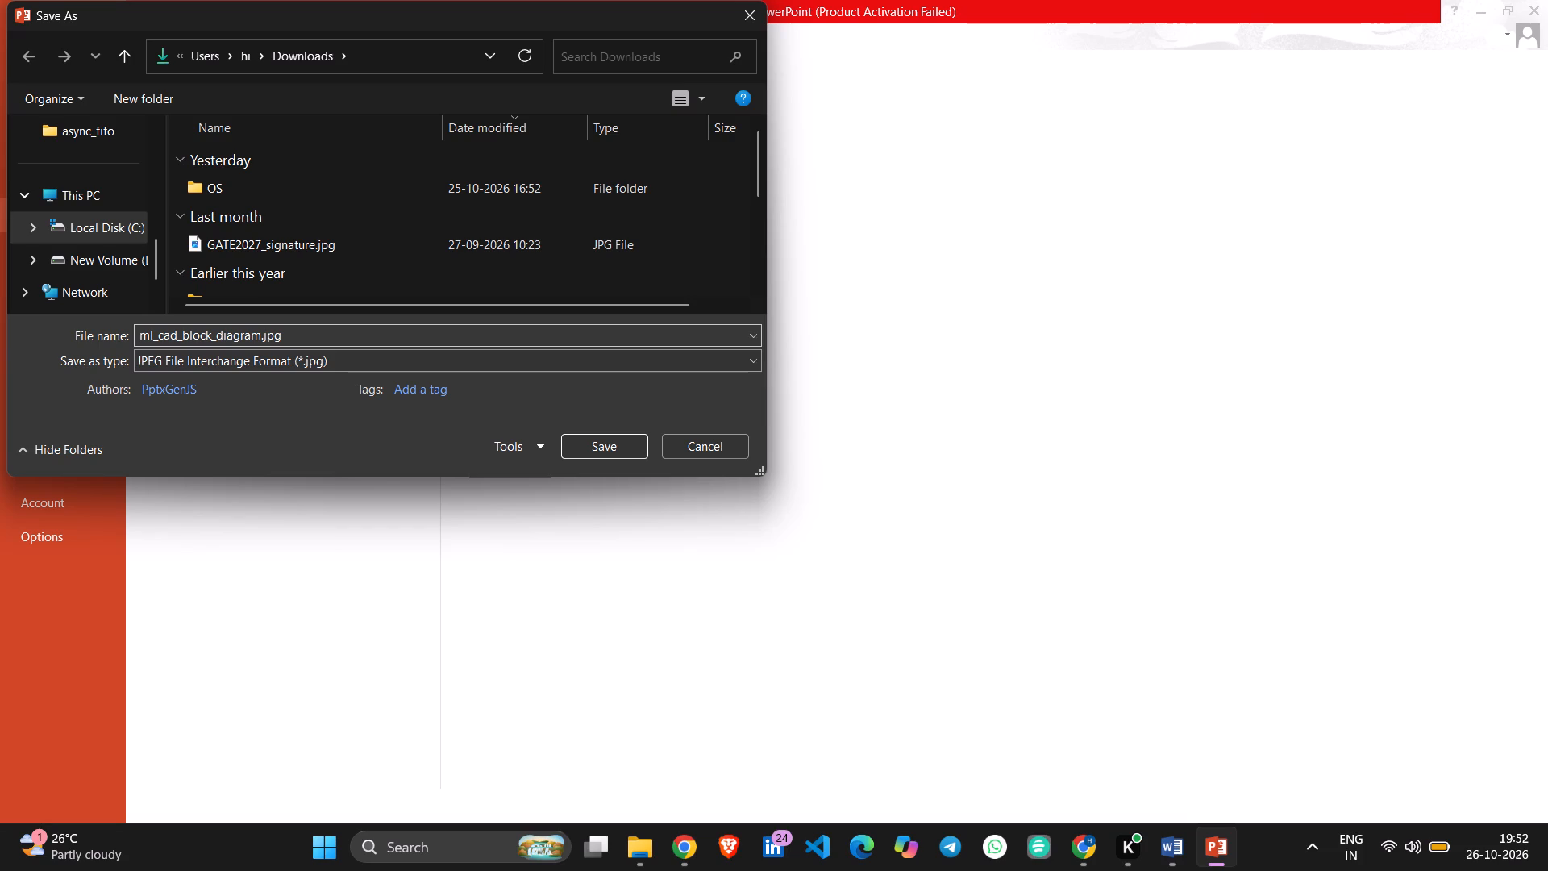
Name the JPEG export ml_WorKFlow_block_diagram.jpg and export all slides.
{"action": "left_click", "coordinate": [177, 336]}
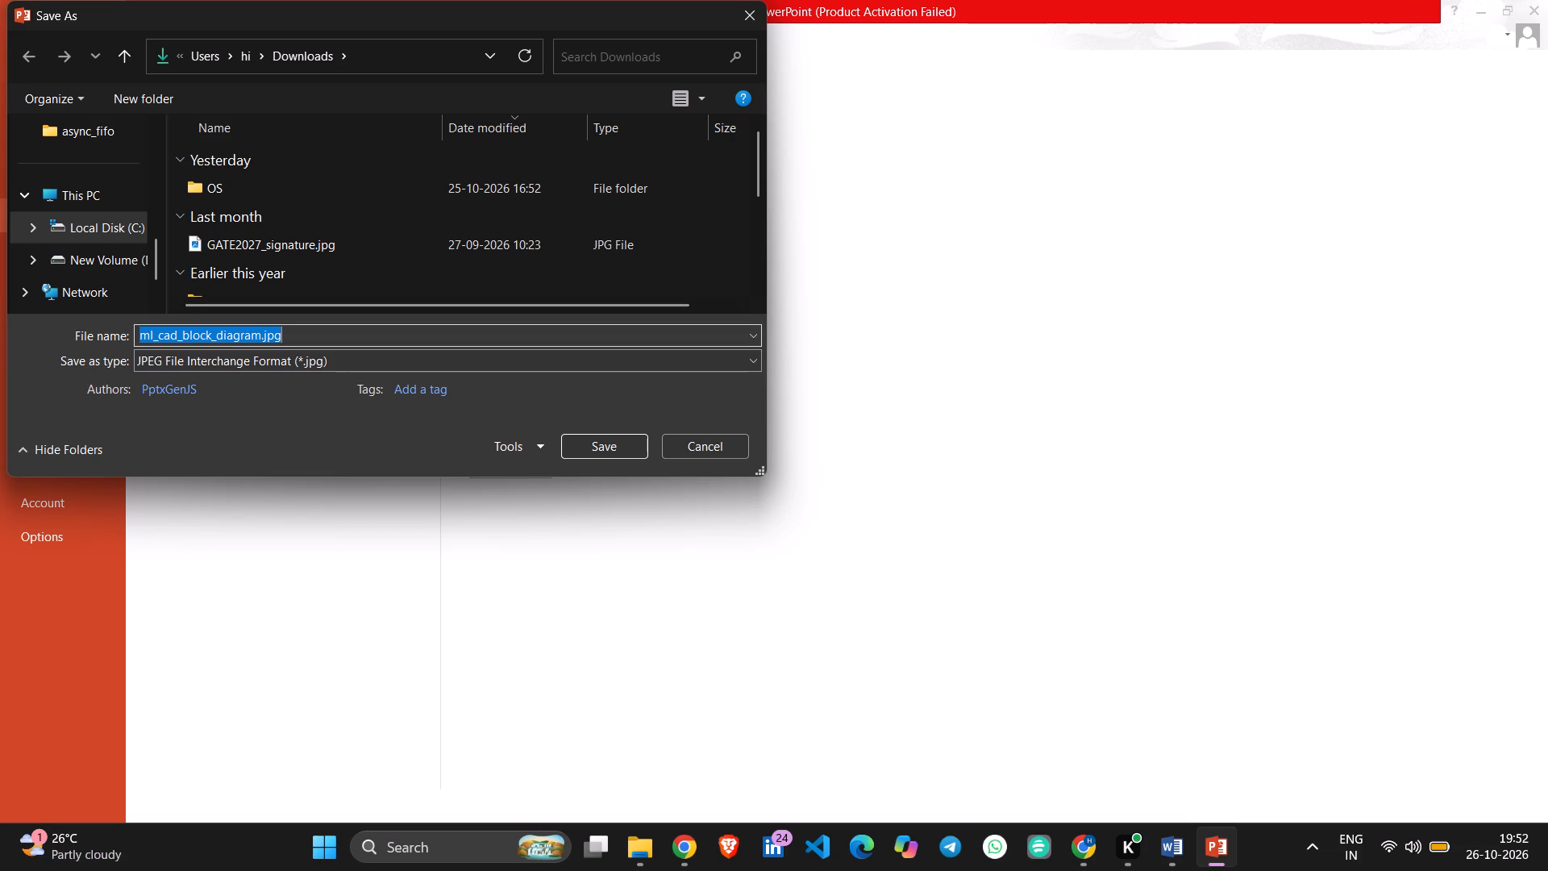
{"action": "left_click", "coordinate": [177, 336]}
{"action": "key", "text": "BackSpace"}
{"action": "key", "text": "BackSpace"}
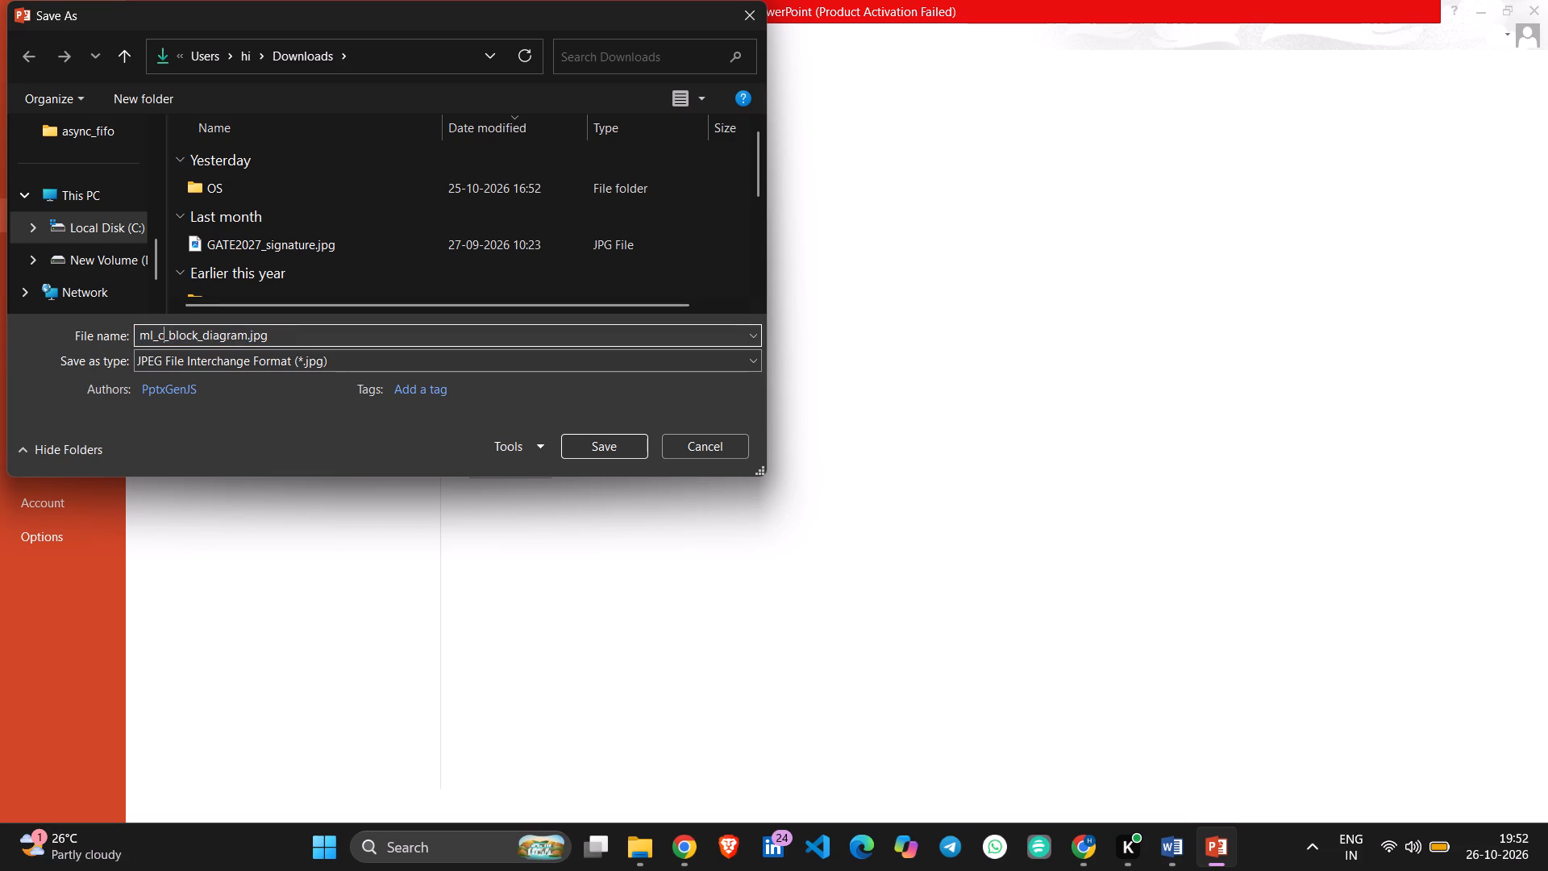
{"action": "key", "text": "BackSpace"}
{"action": "key", "text": "shift+w"}
{"action": "key", "text": "shift+k"}
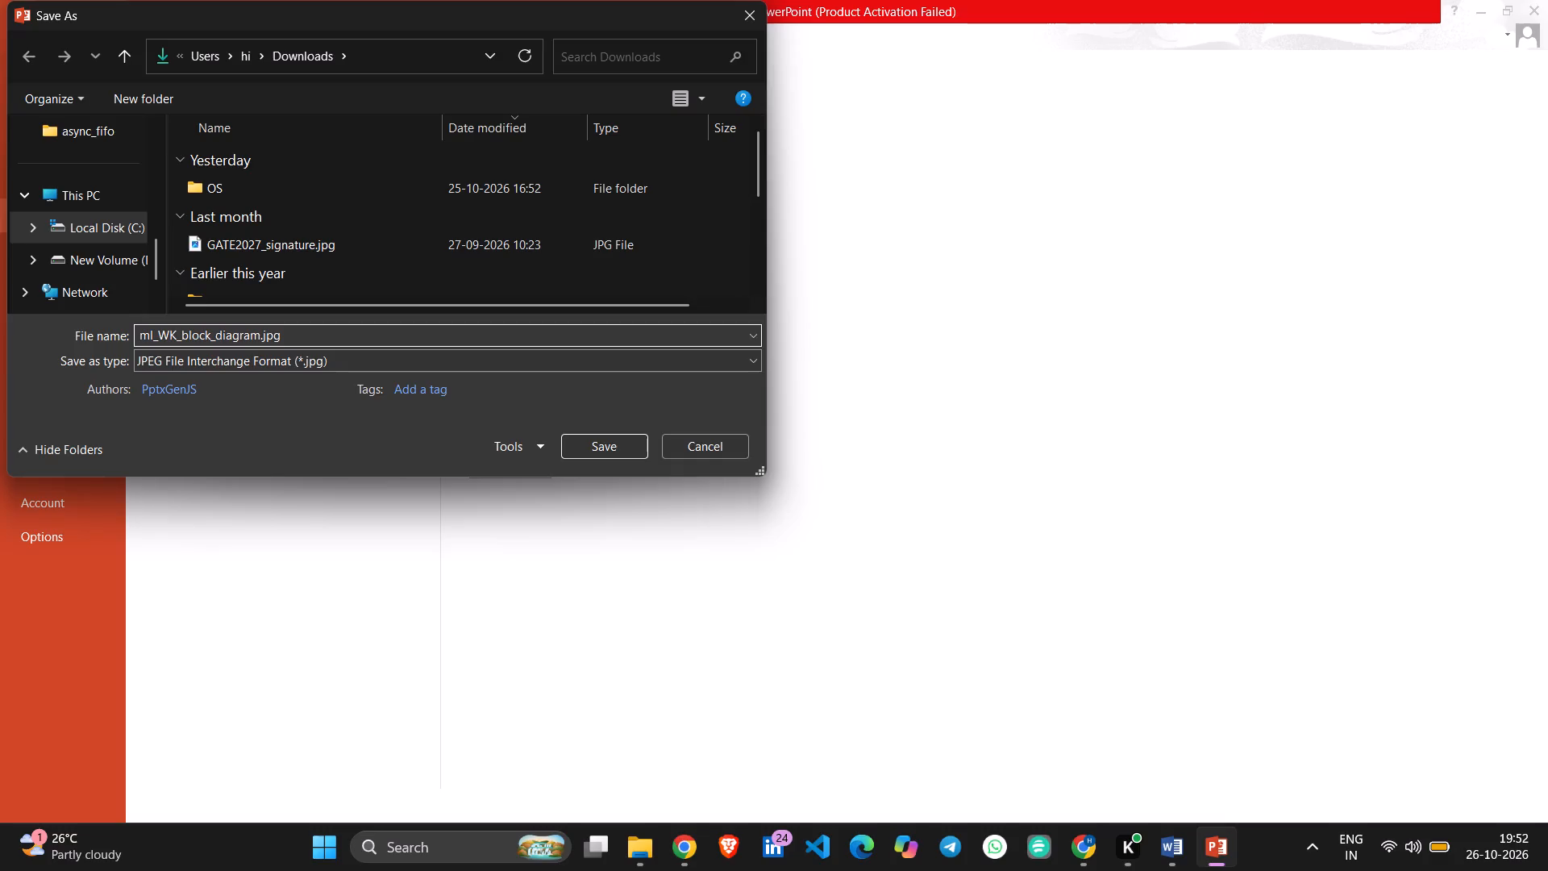
{"action": "type", "text": "Flow"}
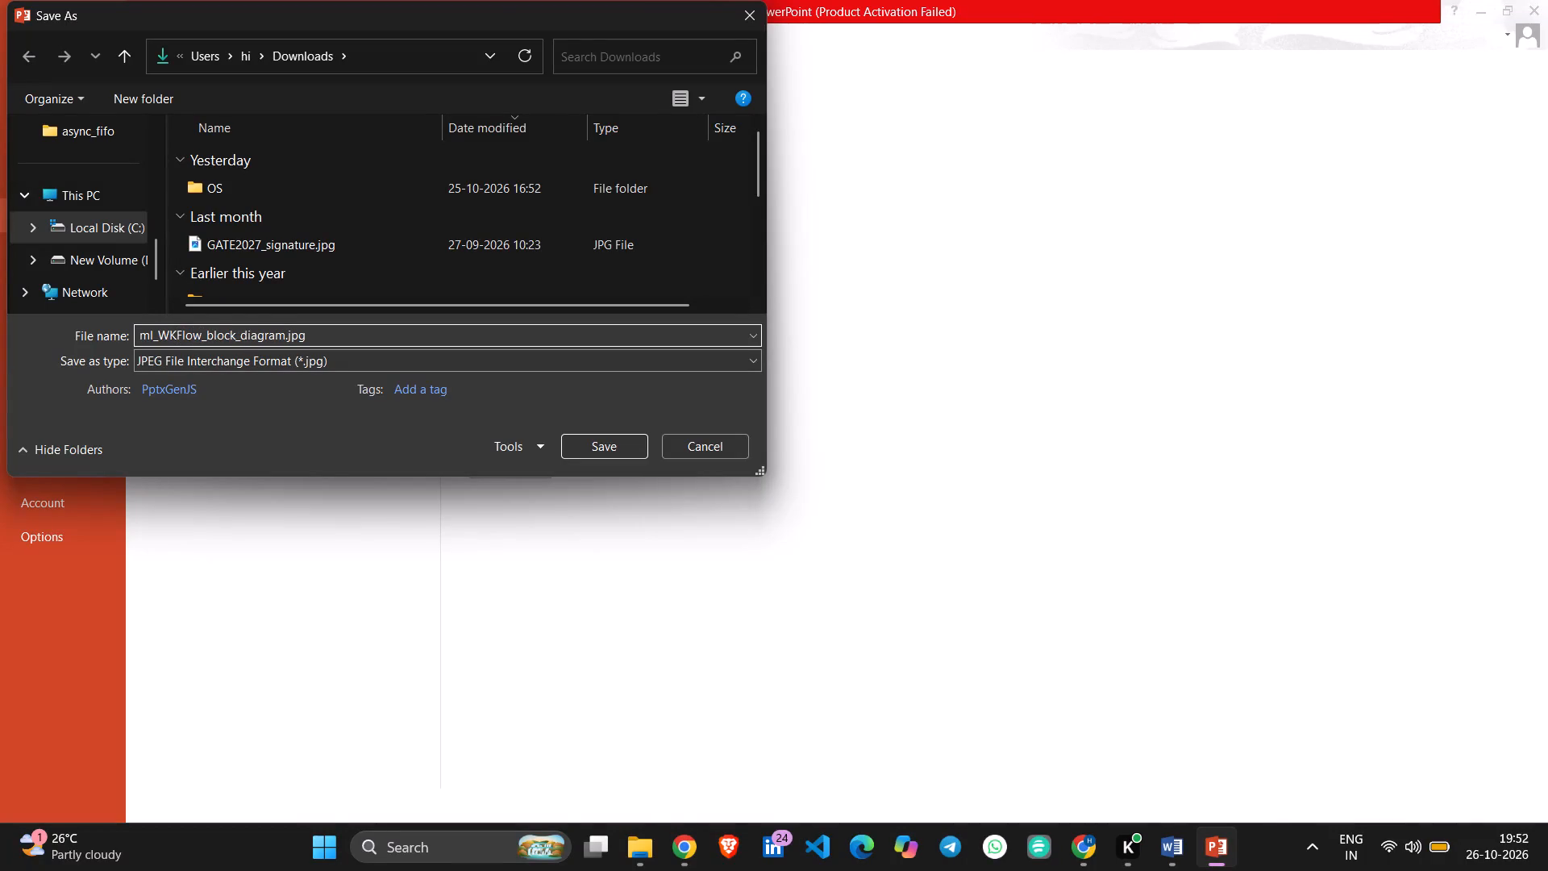
{"action": "left_click", "coordinate": [165, 336]}
{"action": "type", "text": "or"}
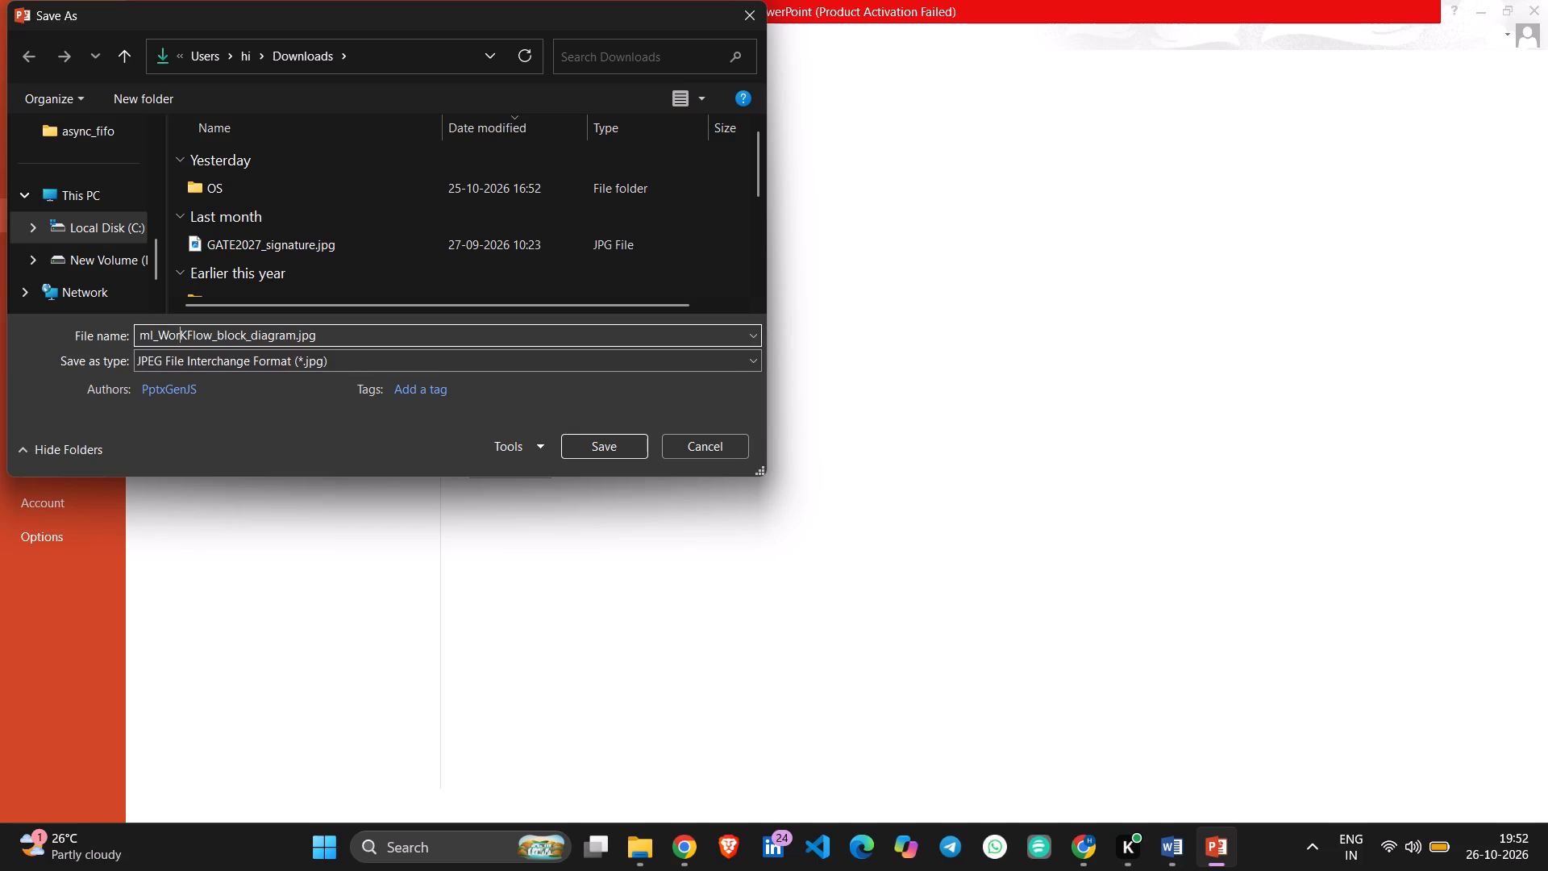
{"action": "left_click", "coordinate": [184, 335]}
{"action": "left_click", "coordinate": [593, 445]}
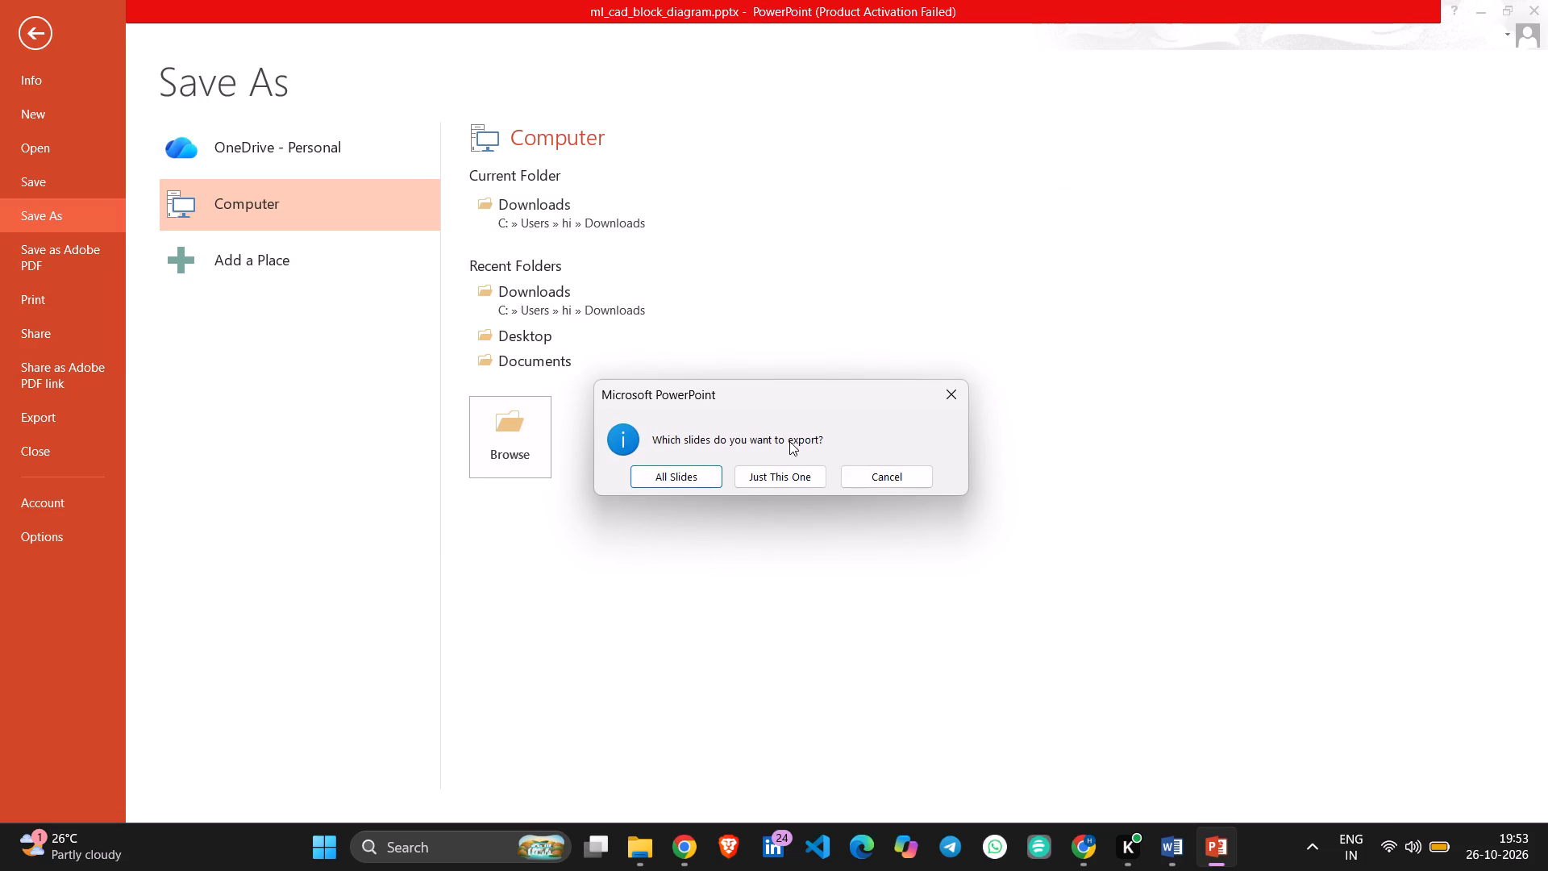
{"action": "left_click", "coordinate": [698, 471]}
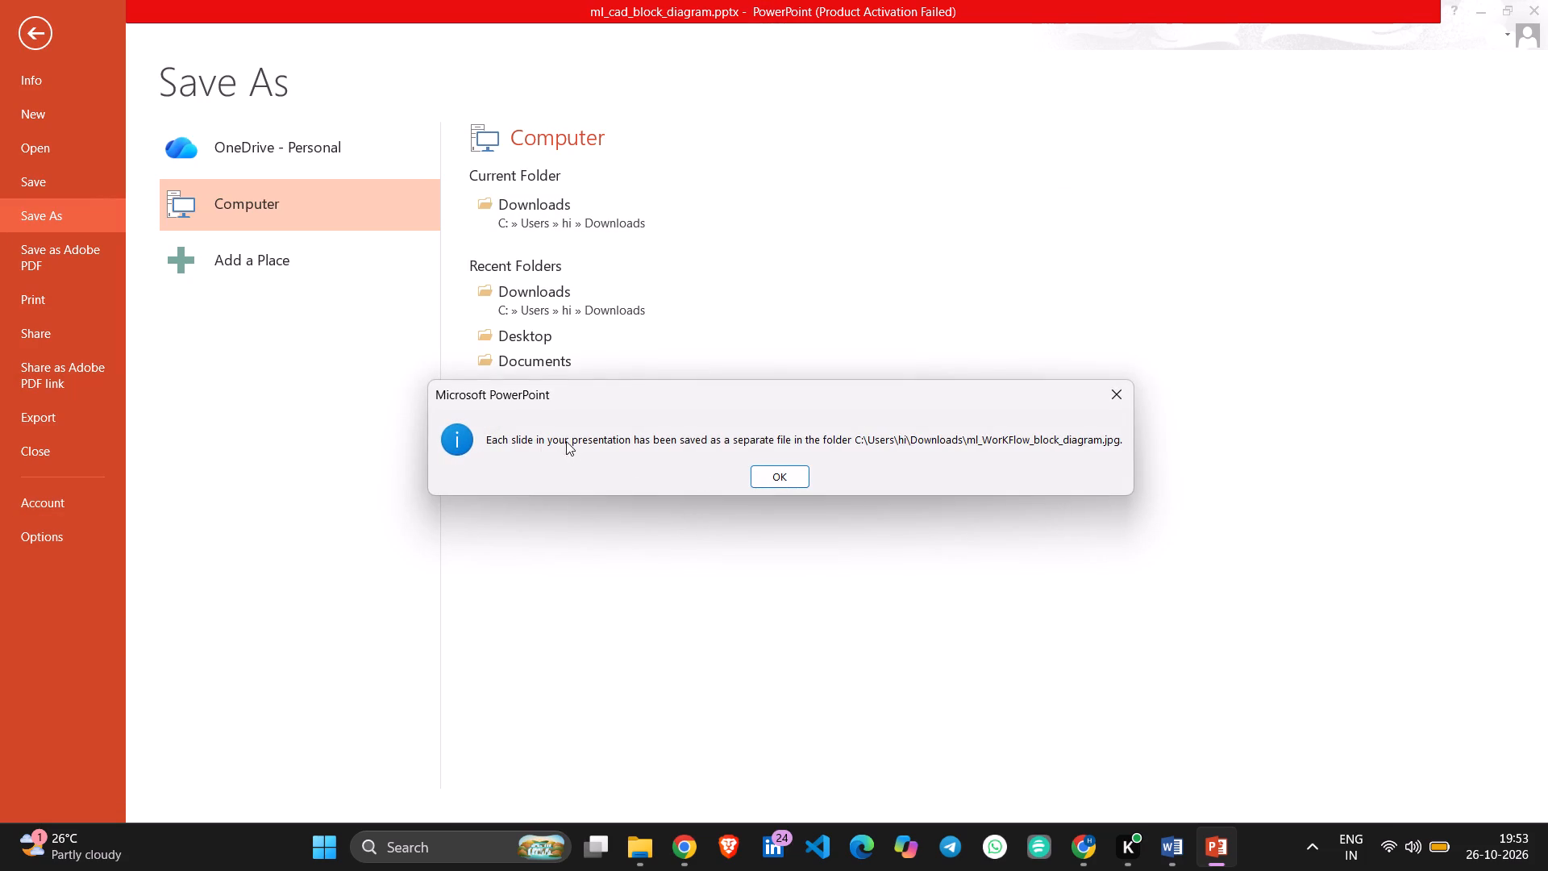
{"action": "left_click", "coordinate": [797, 473]}
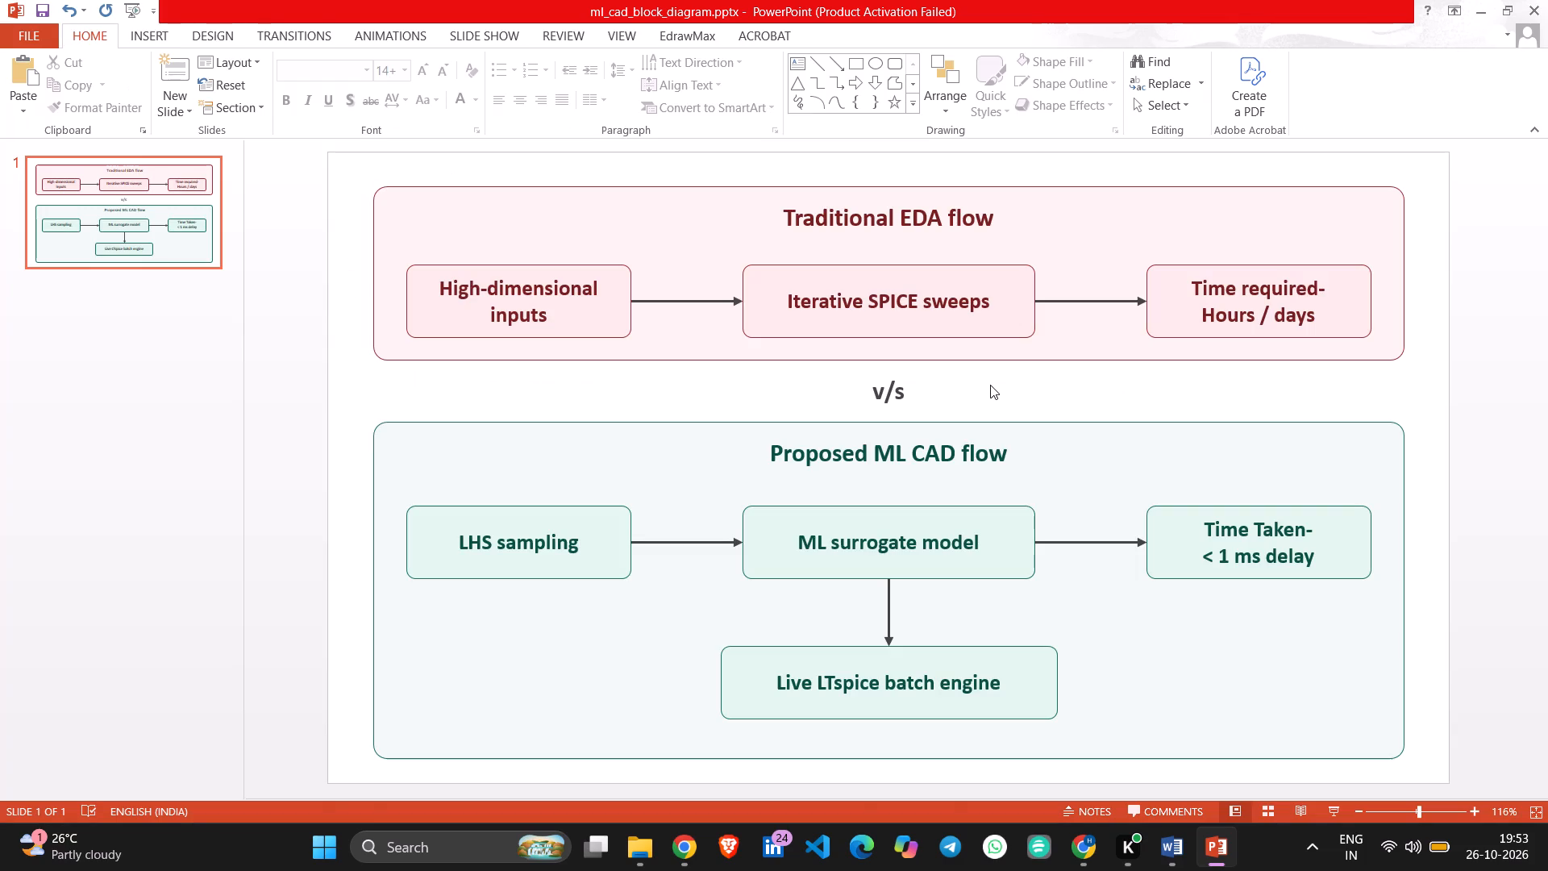
In File Explorer, open the exported ml_WorKFlow_block_diagram folder in Downloads.
{"action": "scroll", "coordinate": [990, 385], "scroll_direction": "down", "scroll_amount": 2}
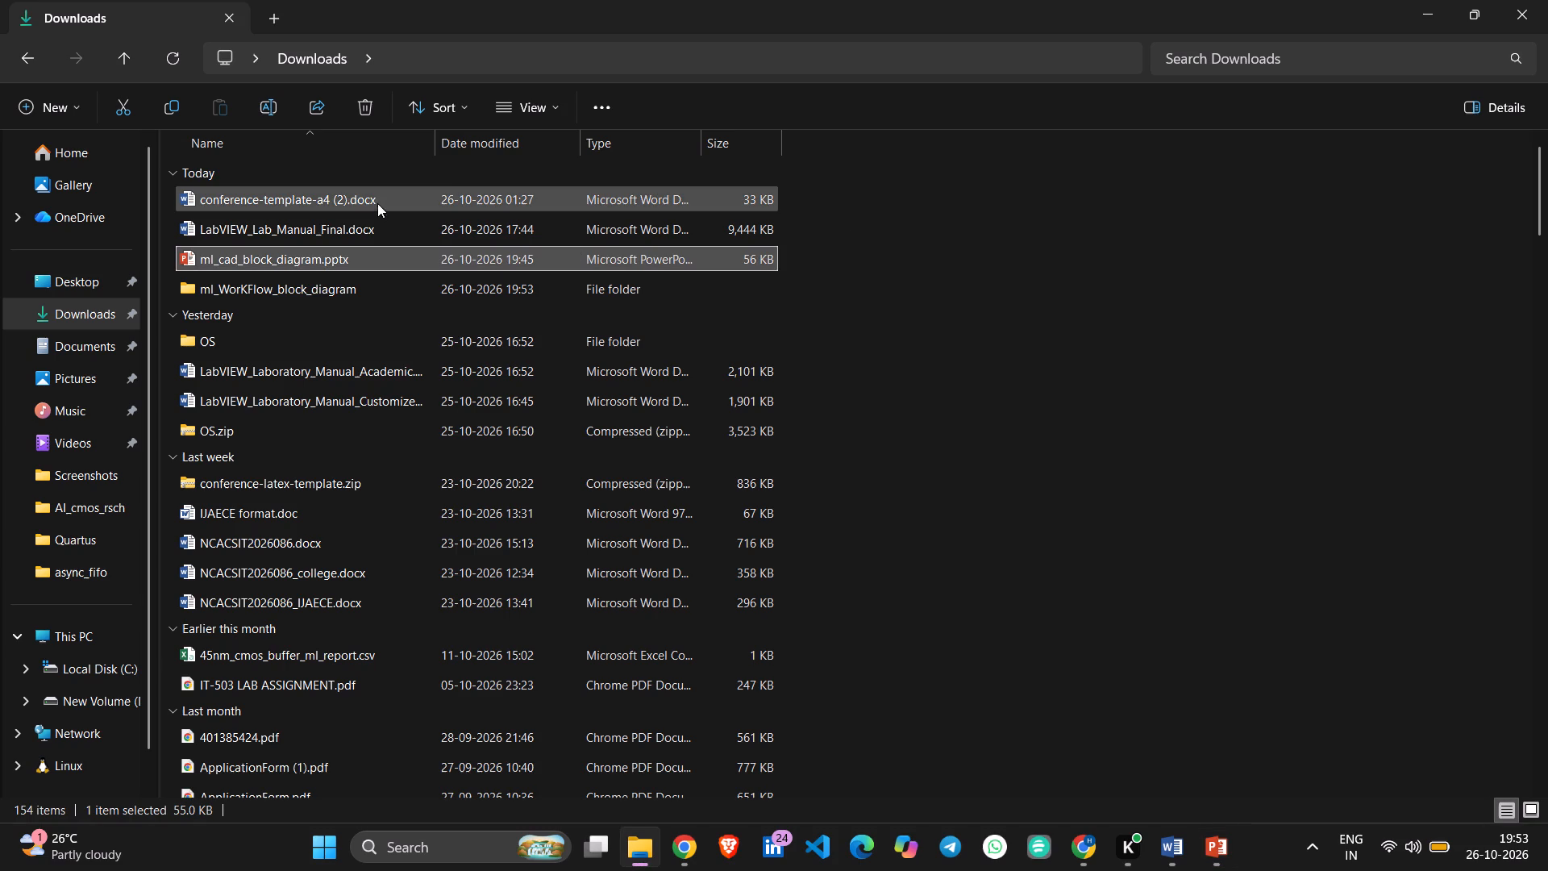
{"action": "double_click", "coordinate": [322, 282]}
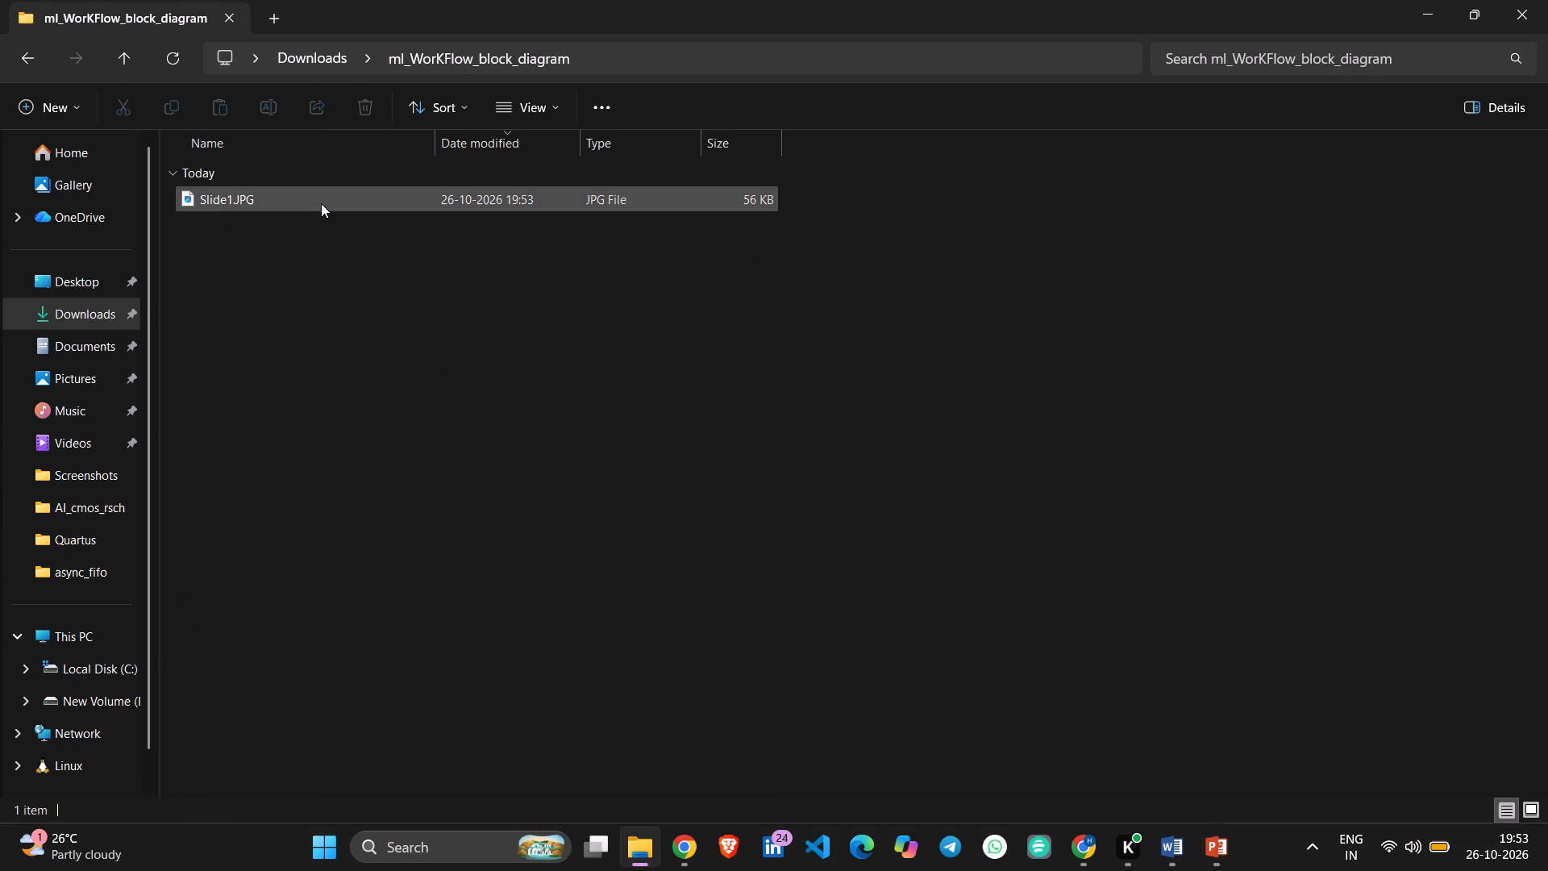
Open the exported Slide1.JPG for a preview, close the viewer and return to the Downloads folder.
{"action": "double_click", "coordinate": [321, 203]}
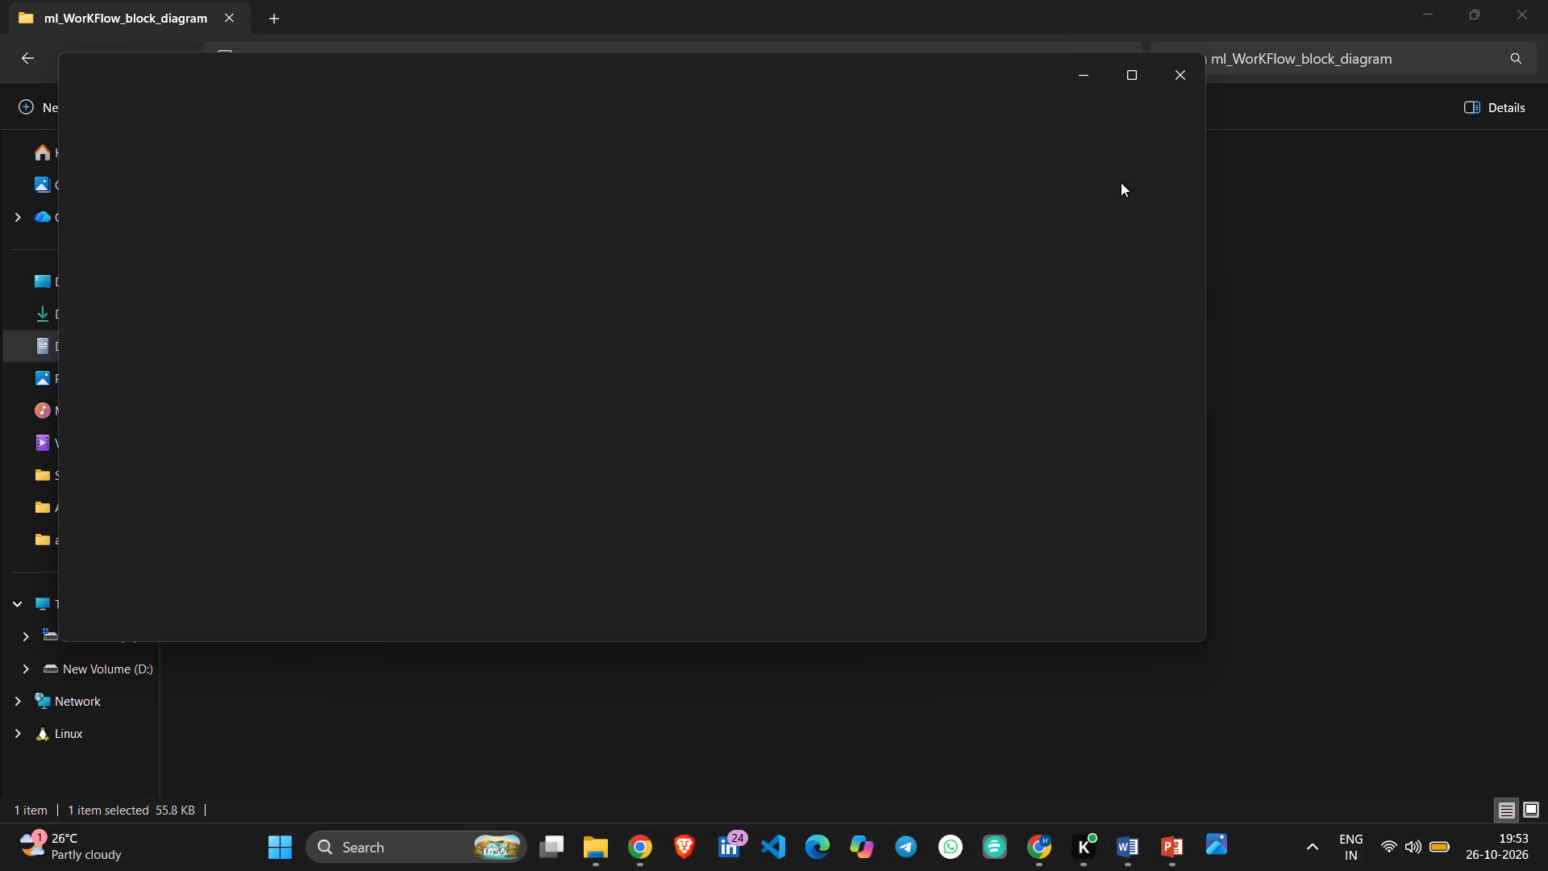
{"action": "left_click", "coordinate": [1180, 81]}
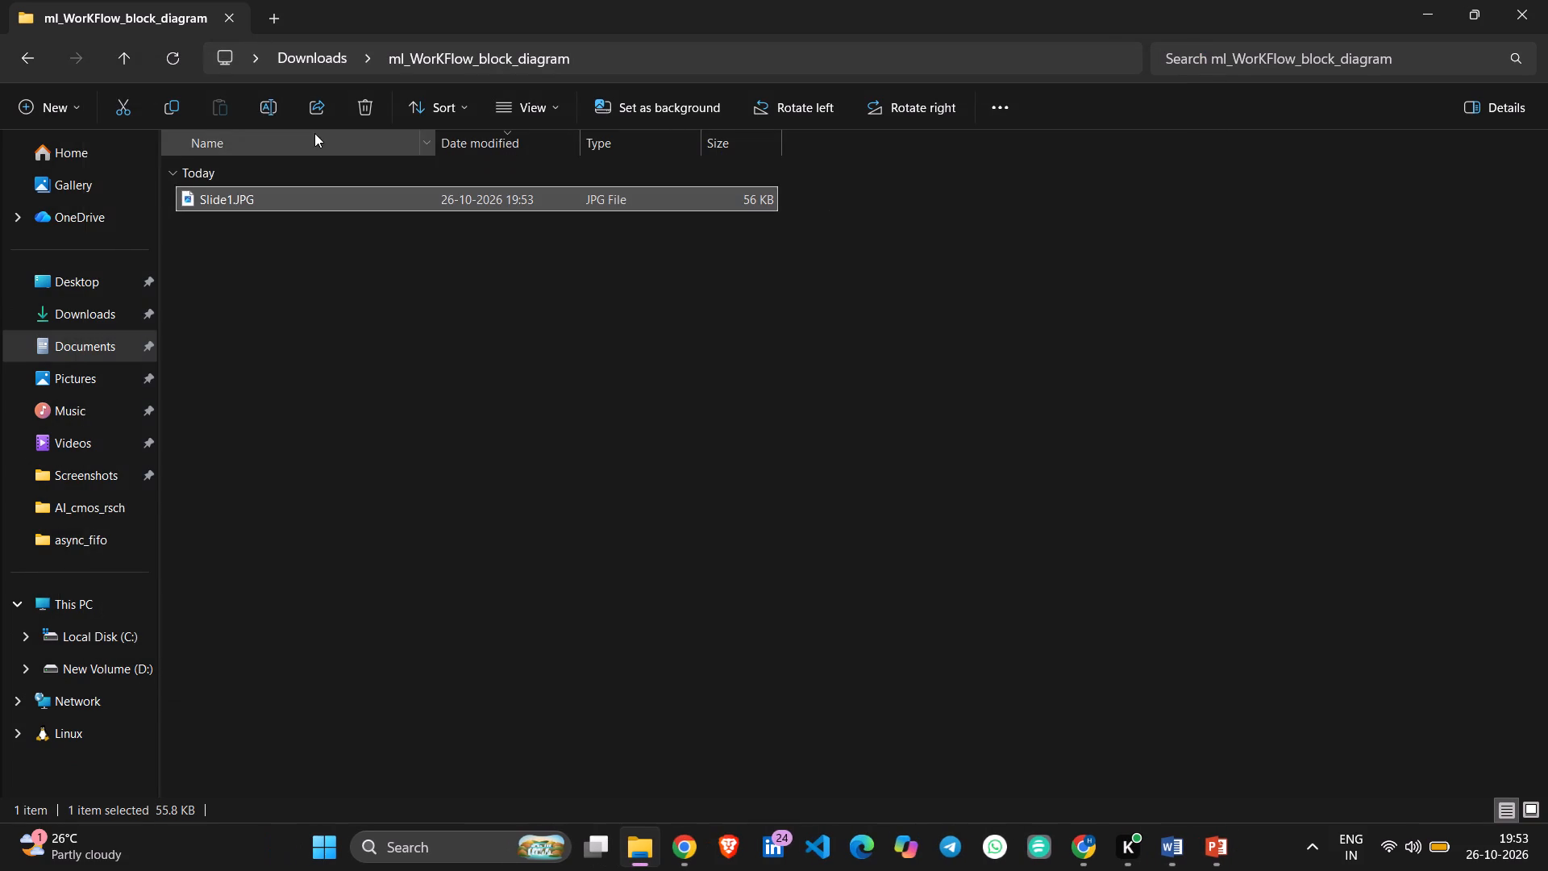
{"action": "left_click", "coordinate": [19, 60]}
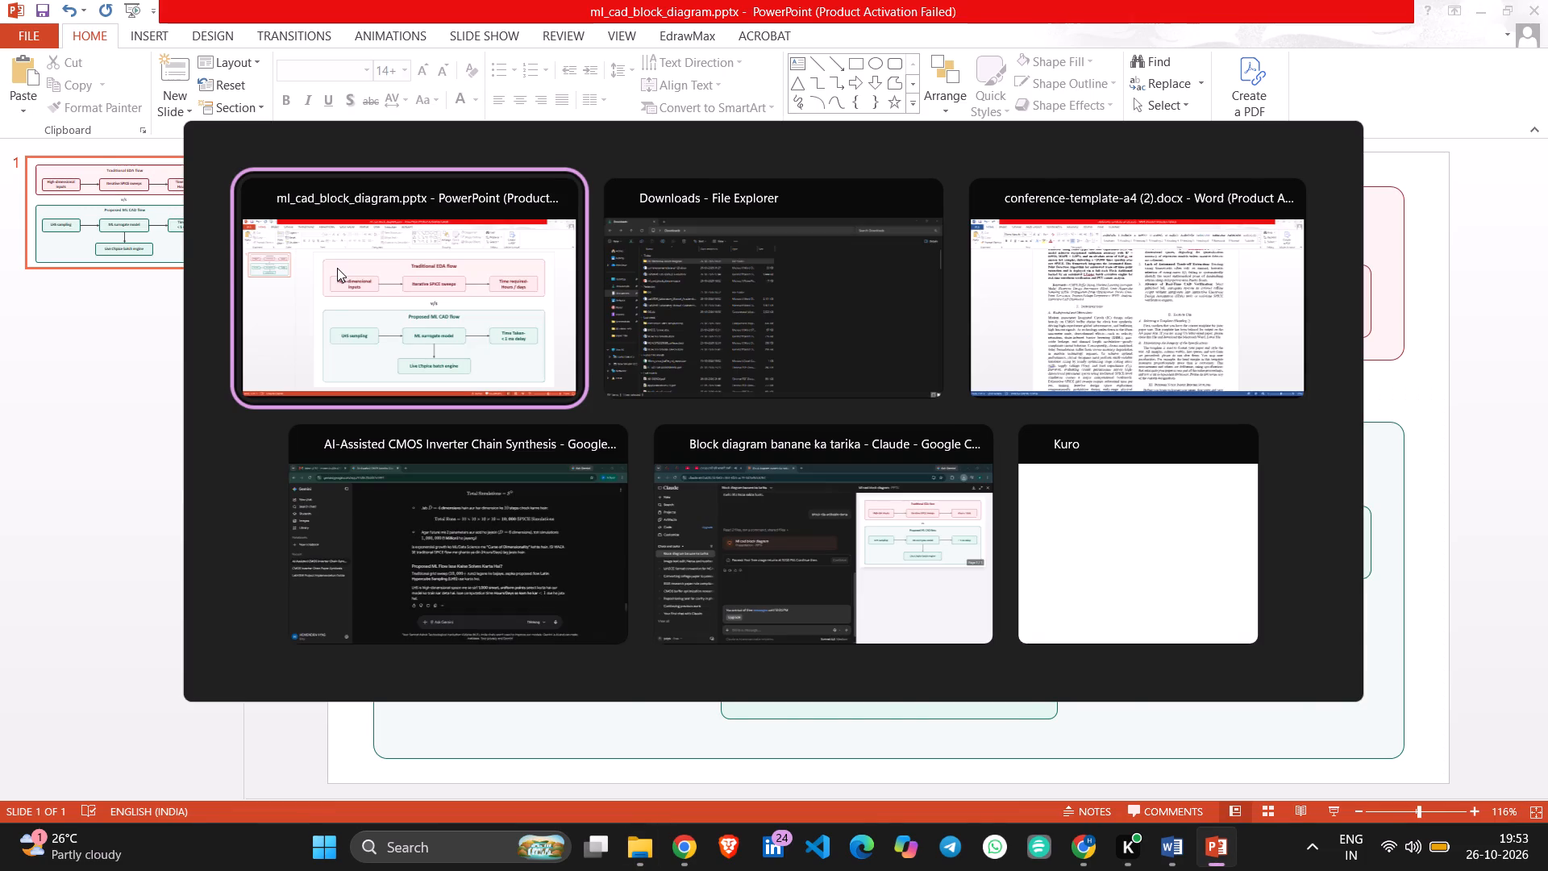
Switch to PowerPoint and close the ml_cad_block_diagram.pptx presentation.
{"action": "left_click", "coordinate": [1547, 0]}
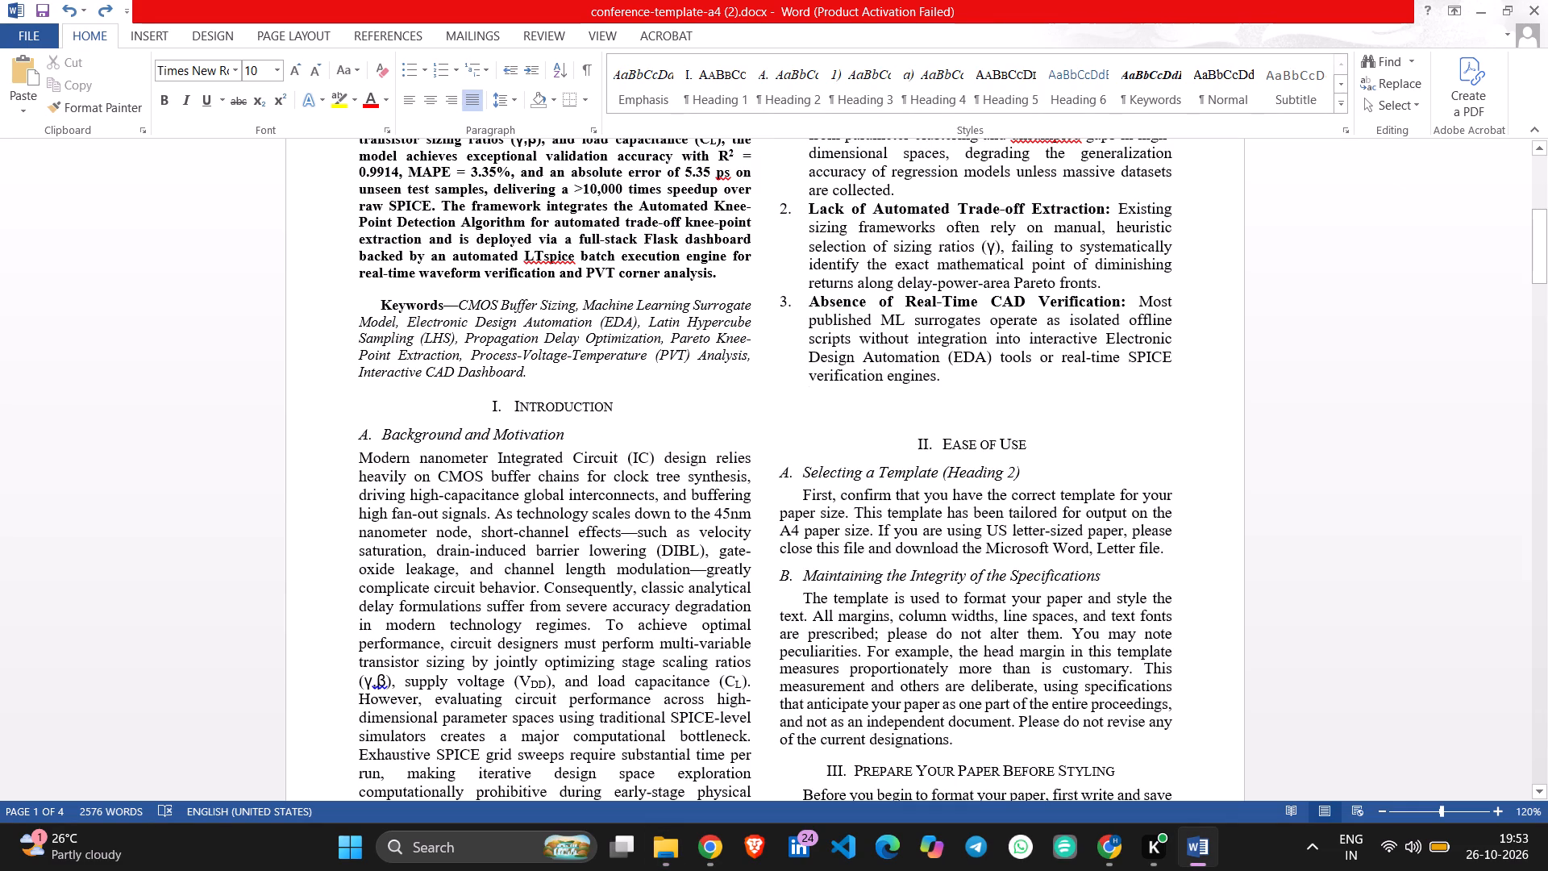
In Word, insert Slide1.JPG from the ml_WorKFlow_block_diagram folder as a picture below the third numbered item, and deselect it.
{"action": "left_click", "coordinate": [162, 38]}
{"action": "left_click", "coordinate": [214, 86]}
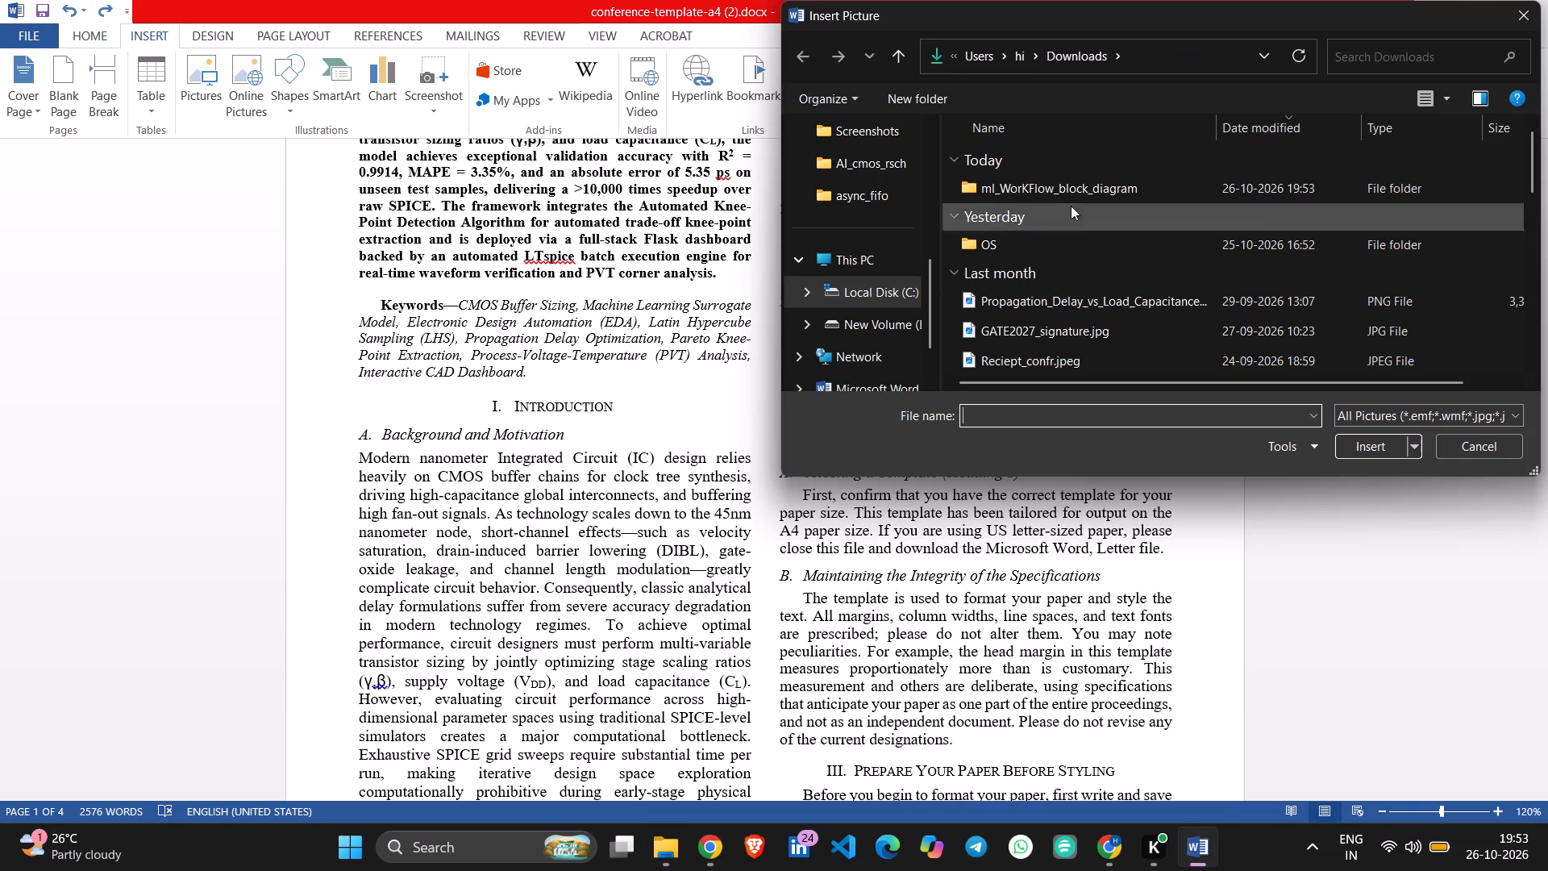
{"action": "double_click", "coordinate": [1059, 196]}
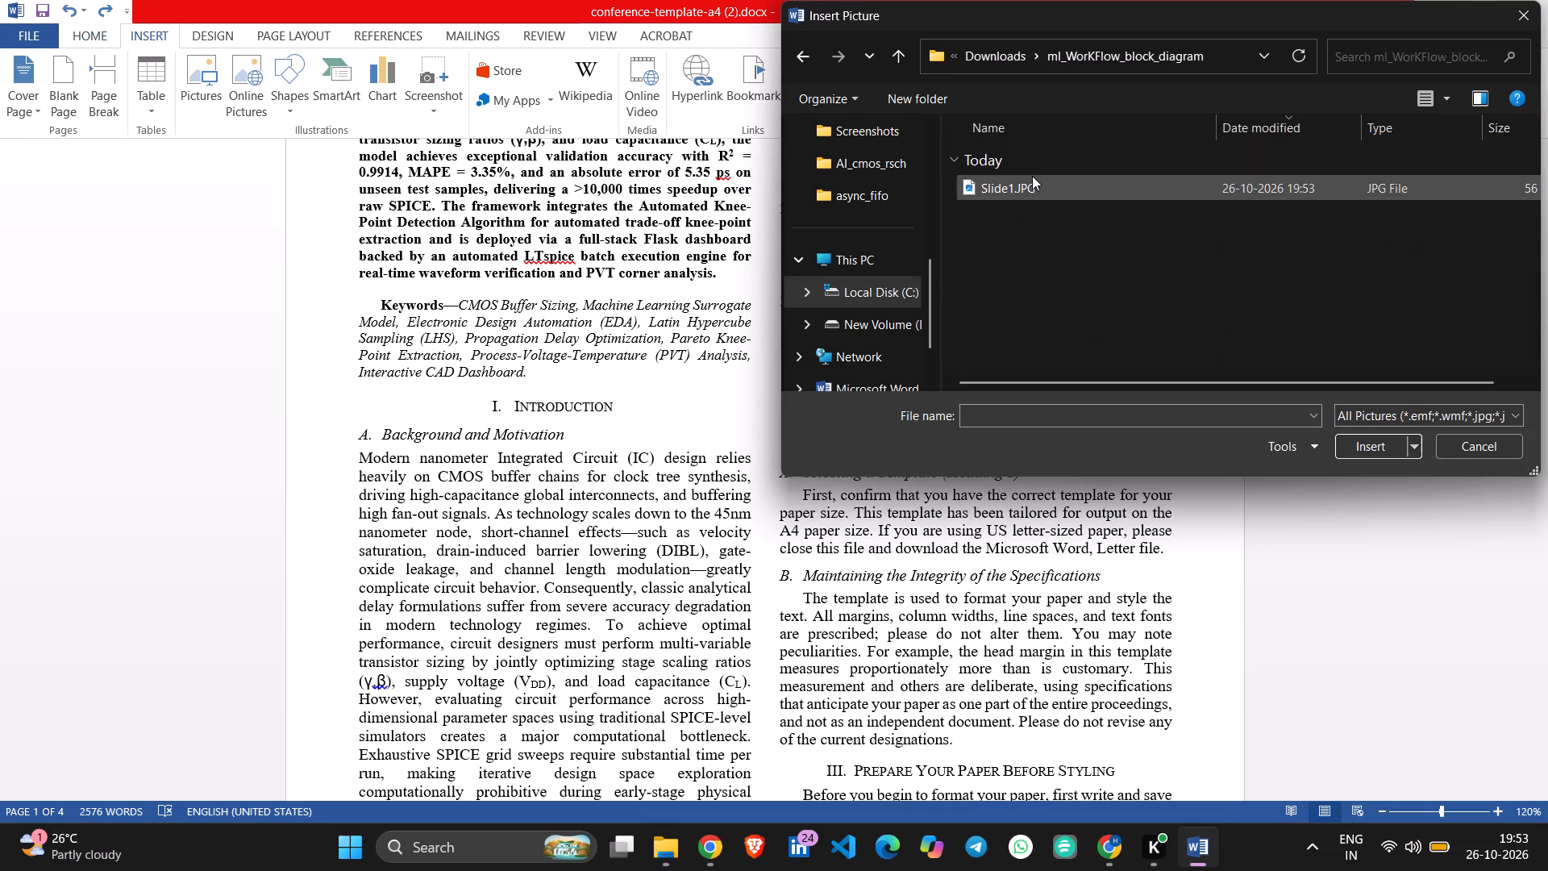
{"action": "left_click", "coordinate": [1032, 176]}
{"action": "key", "text": "Return"}
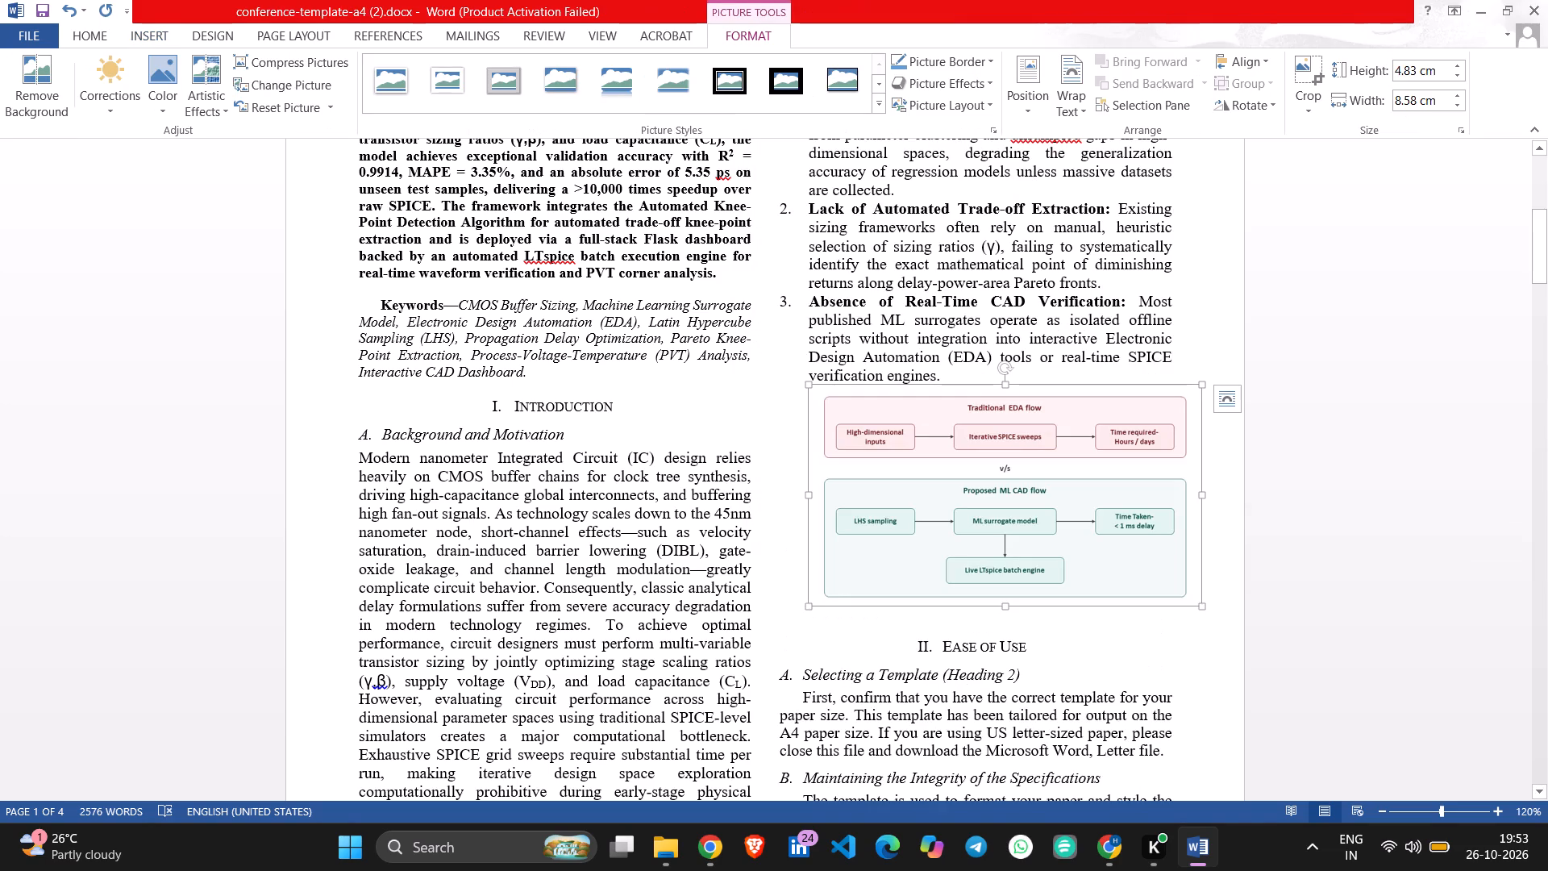
{"action": "left_click", "coordinate": [1086, 625]}
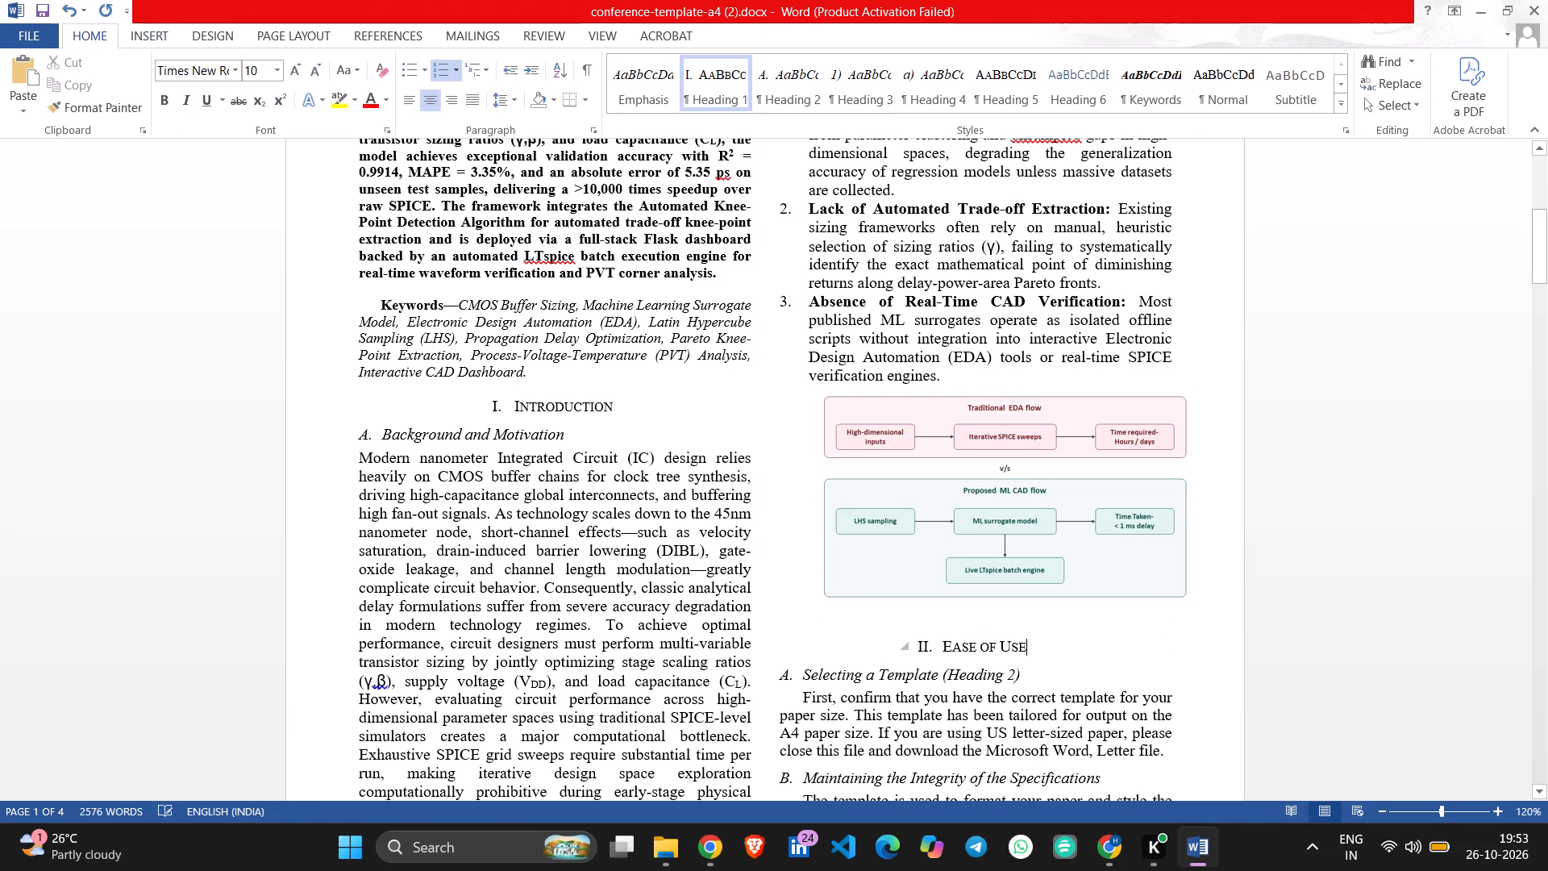
{"action": "scroll", "coordinate": [1085, 590], "scroll_direction": "down", "scroll_amount": 2}
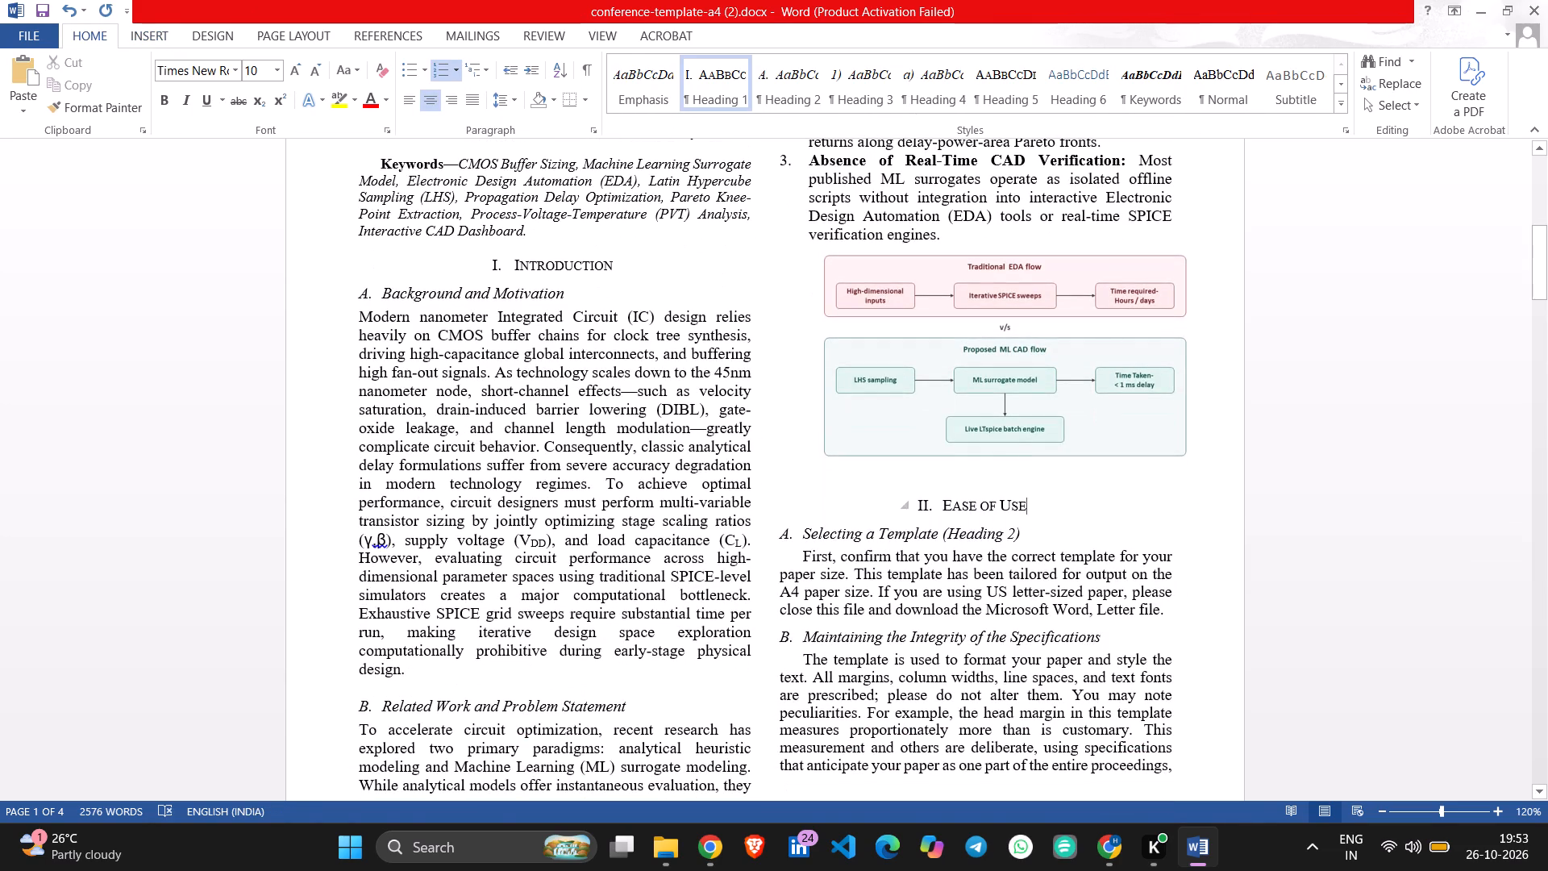
{"action": "left_click", "coordinate": [976, 479]}
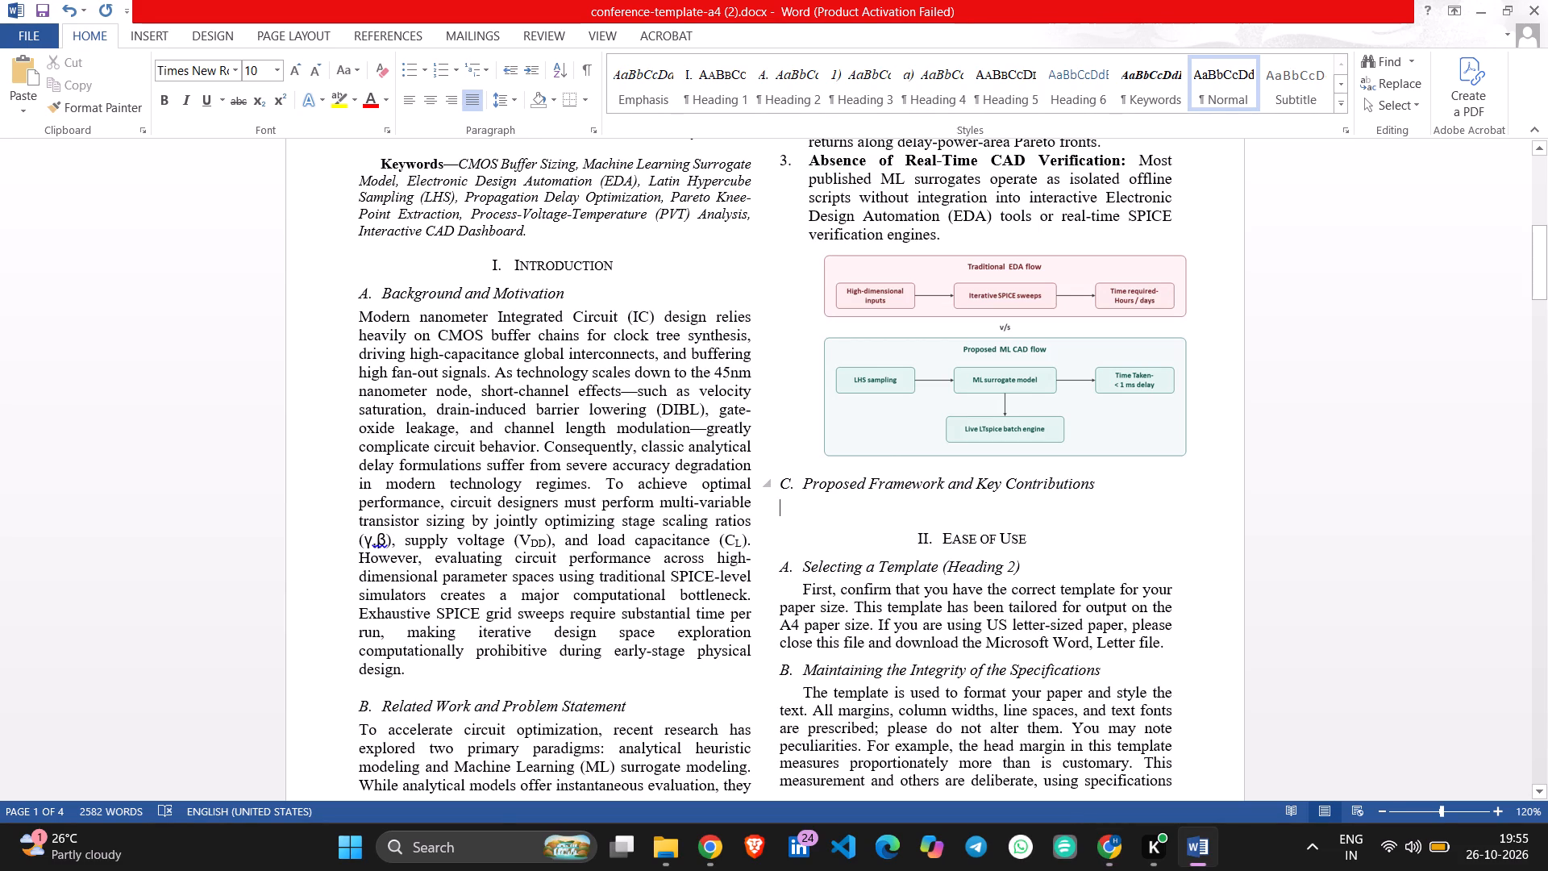
{"action": "key", "text": "ctrl+v"}
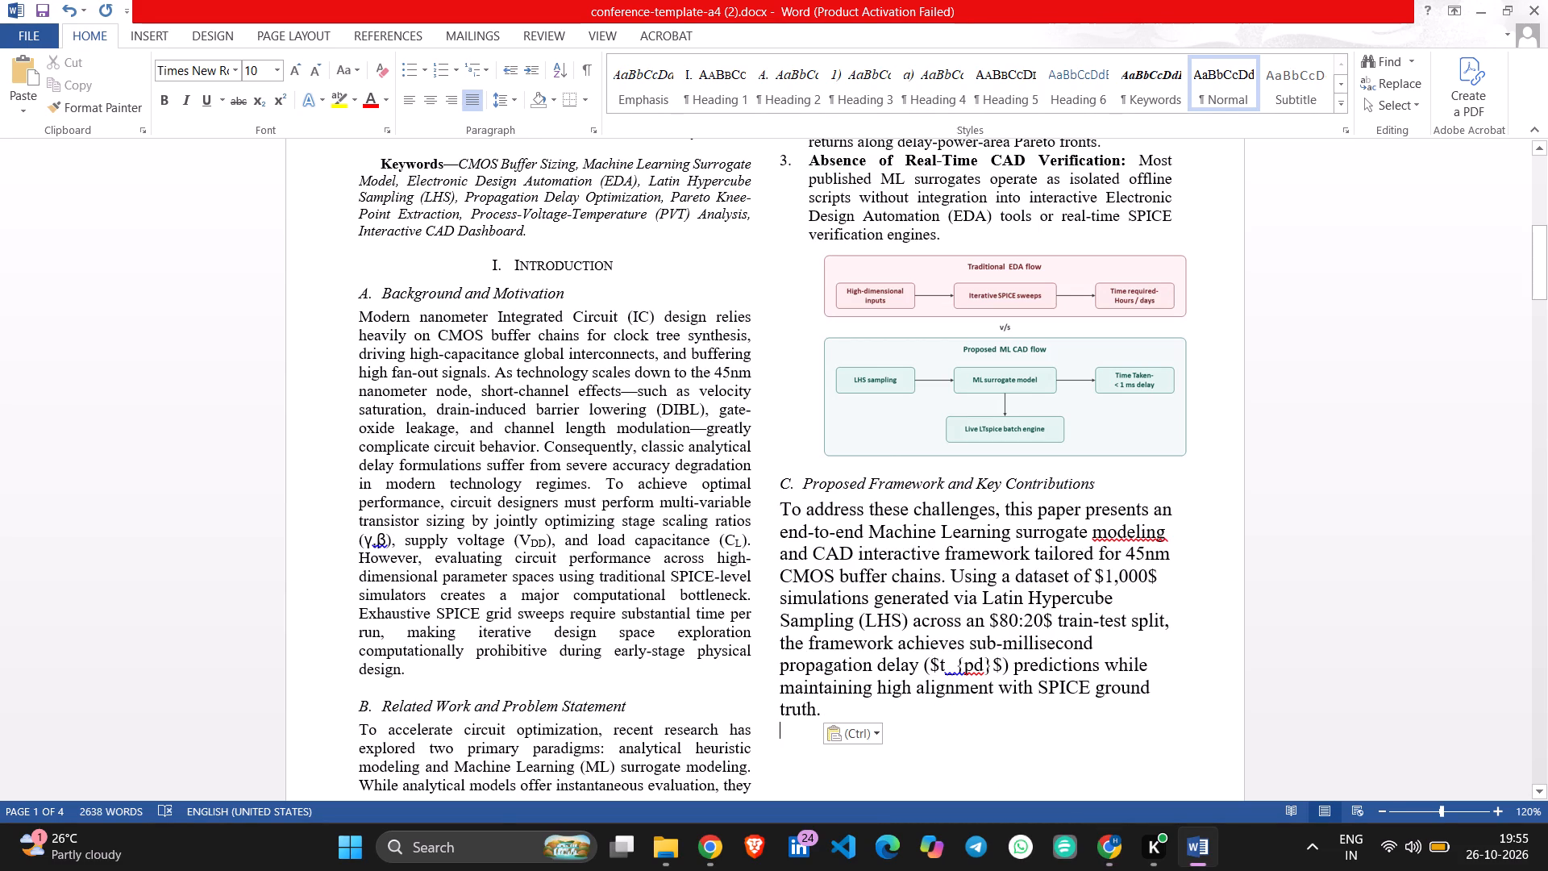
{"action": "left_click", "coordinate": [864, 731]}
{"action": "left_click", "coordinate": [904, 681]}
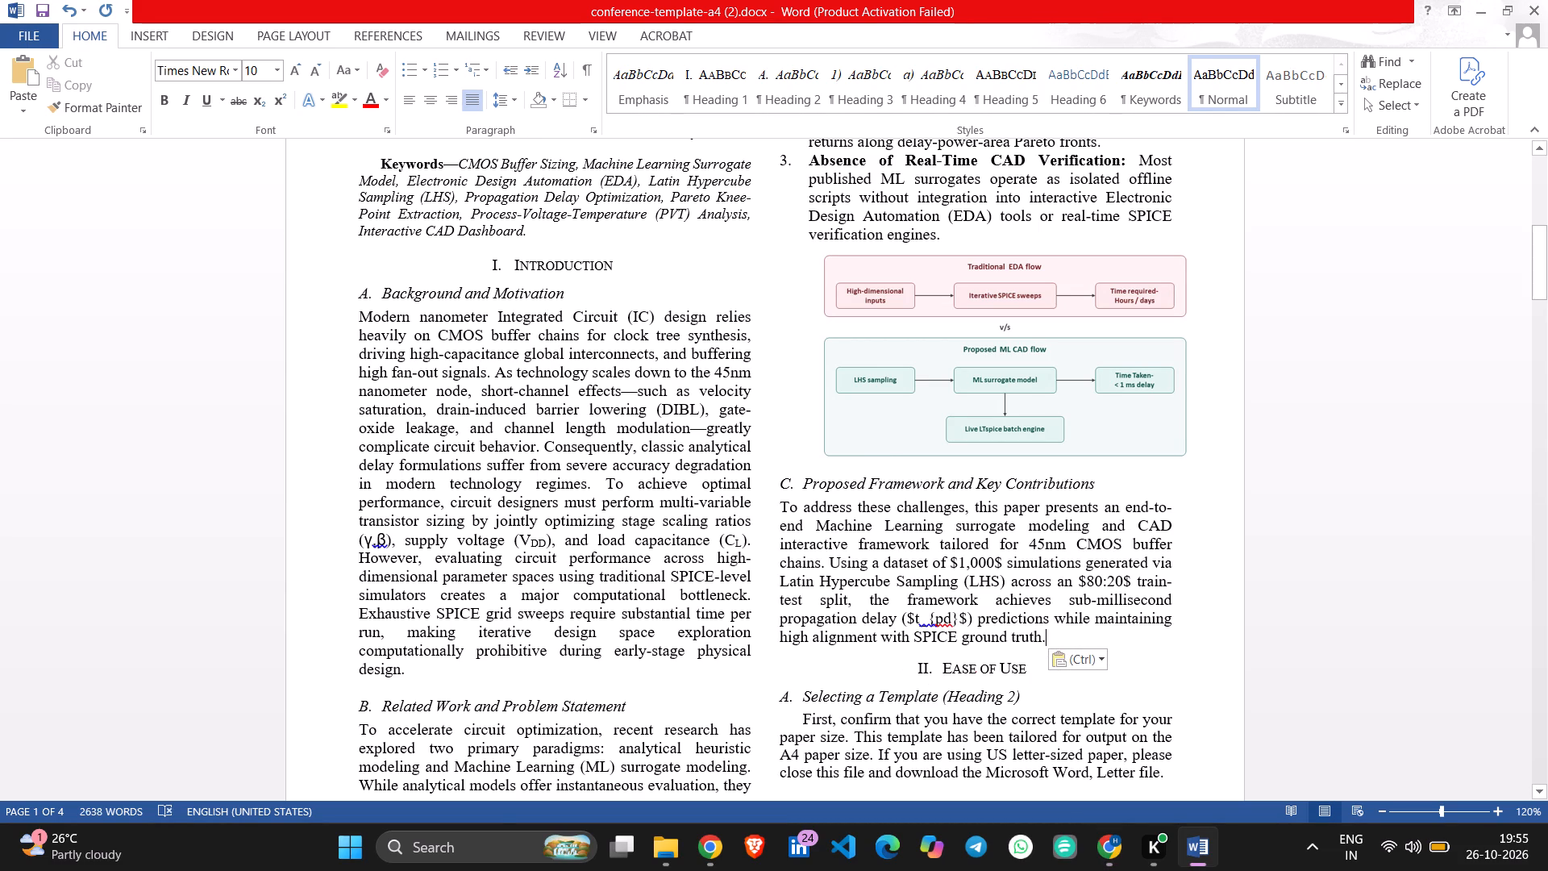
Replace the raw $t_{pd}$ code in the pasted paragraph with tpd.
{"action": "left_click", "coordinate": [956, 623]}
{"action": "key", "text": "Delete"}
{"action": "key", "text": "BackSpace"}
{"action": "key", "text": "BackSpace"}
{"action": "key", "text": "BackSpace"}
{"action": "key", "text": "BackSpace"}
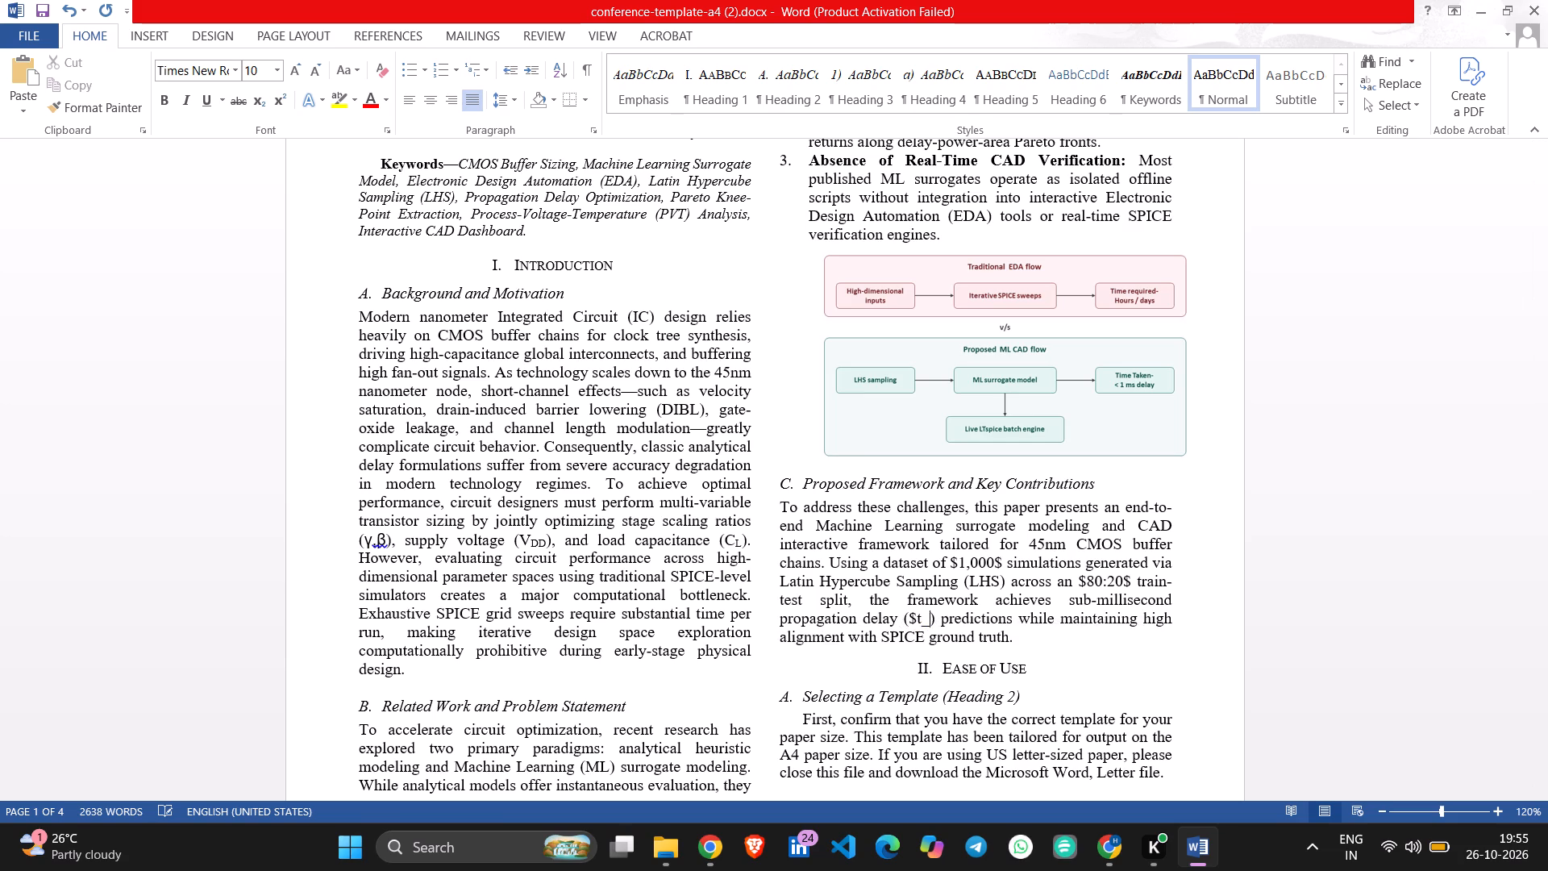
{"action": "key", "text": "BackSpace"}
{"action": "key", "text": "BackSpace"}
{"action": "key", "text": "BackSpace"}
{"action": "type", "text": "tpd"}
Format the "pd" in tpd as subscript in the Proposed Framework and Key Contributions paragraph.
{"action": "key", "text": "shift+Left"}
{"action": "key", "text": "shift+Left"}
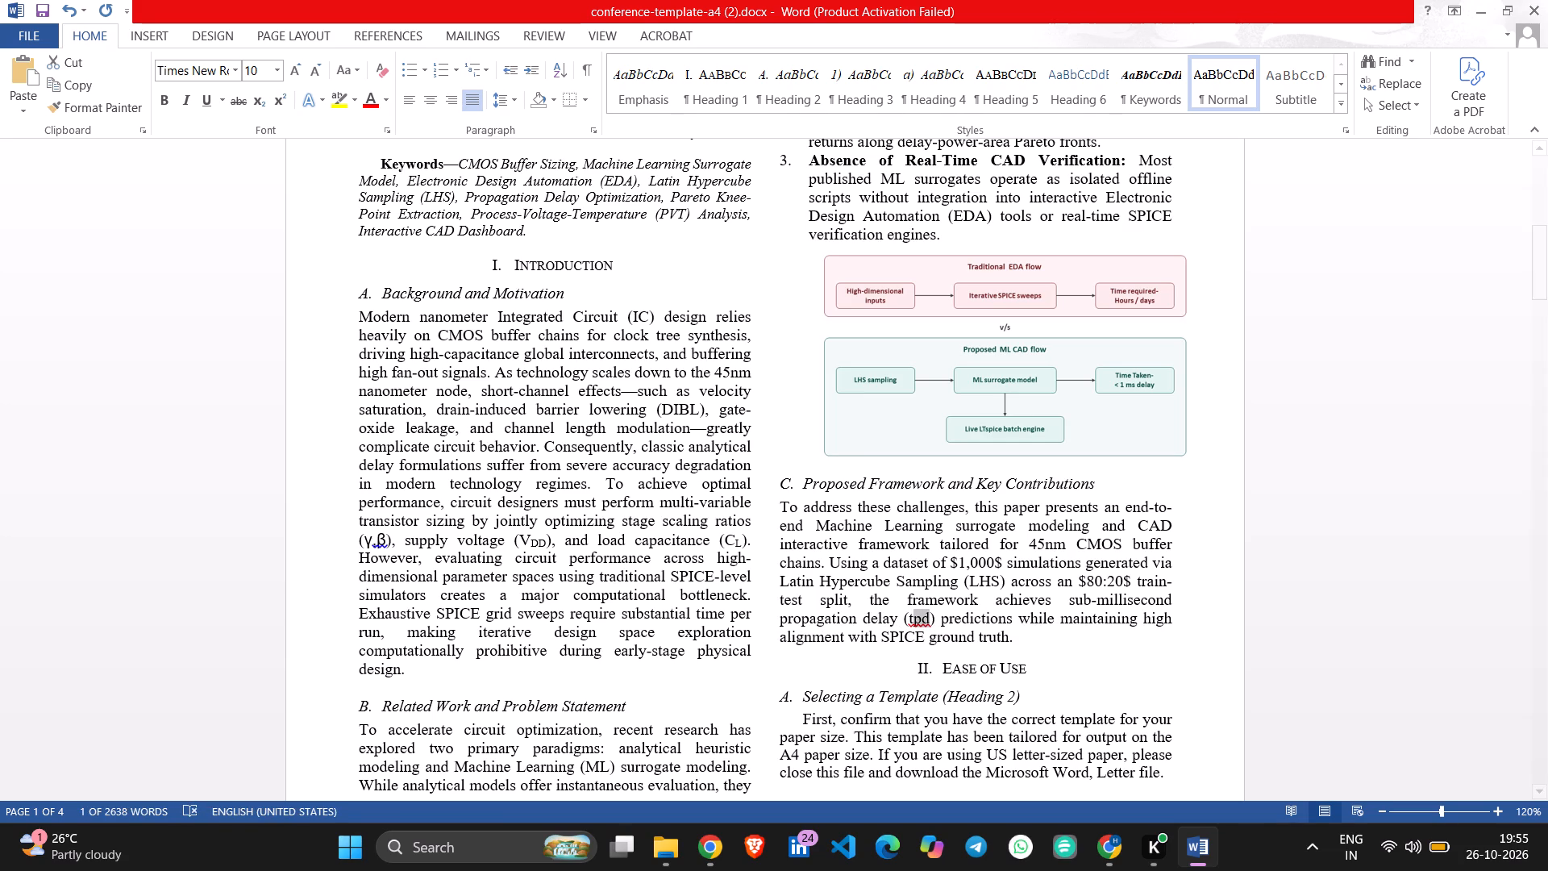
{"action": "key", "text": "ctrl+equal"}
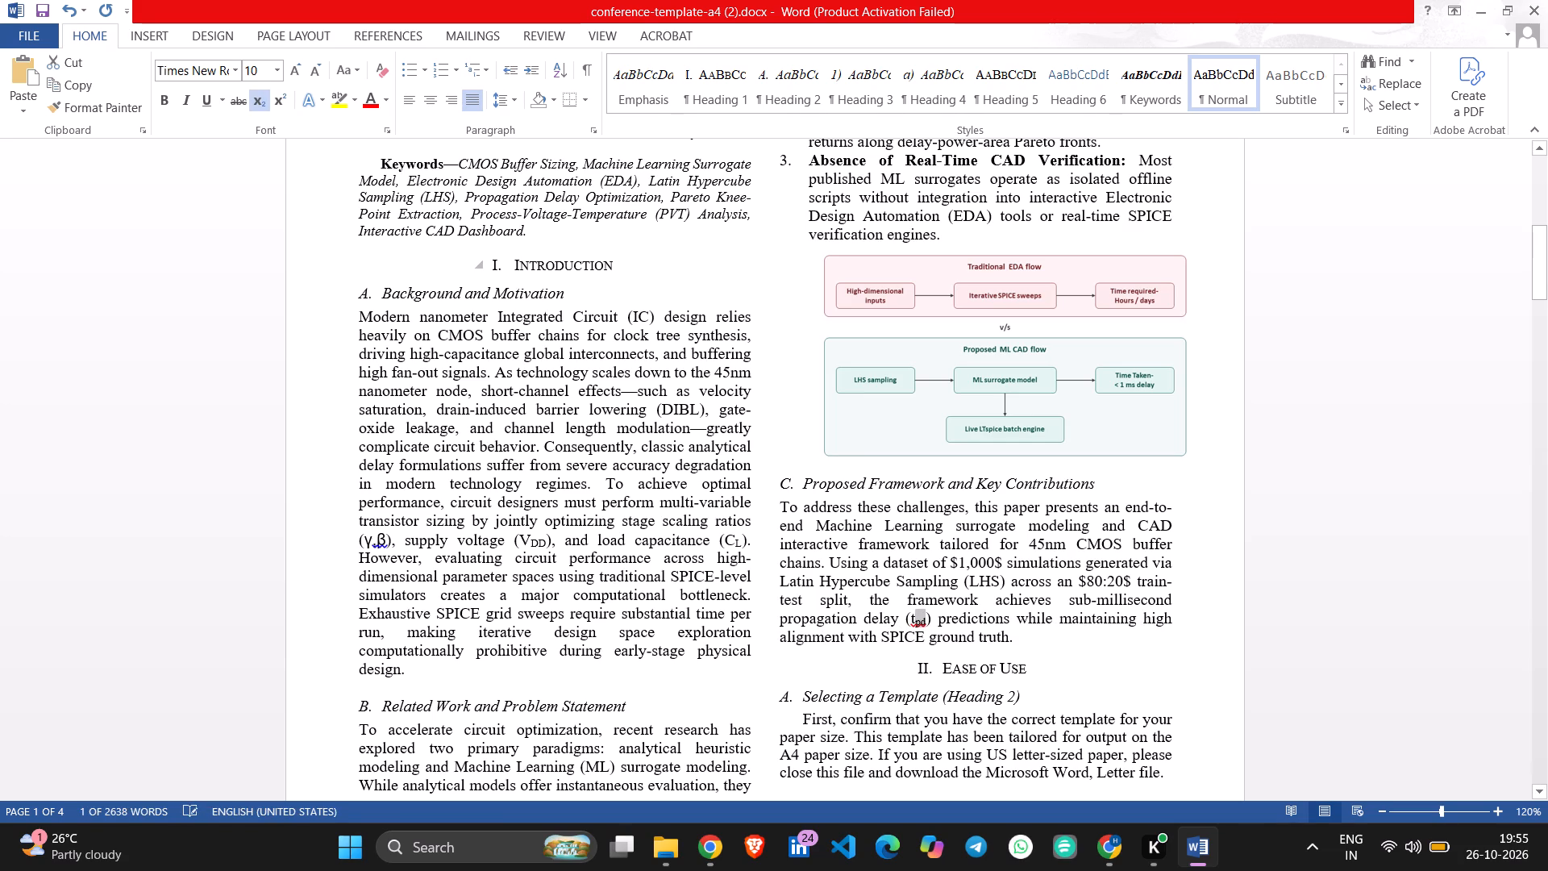
Remove the dollar signs around the train-test split so it reads 80:20.
{"action": "left_click", "coordinate": [1088, 579]}
{"action": "key", "text": "BackSpace"}
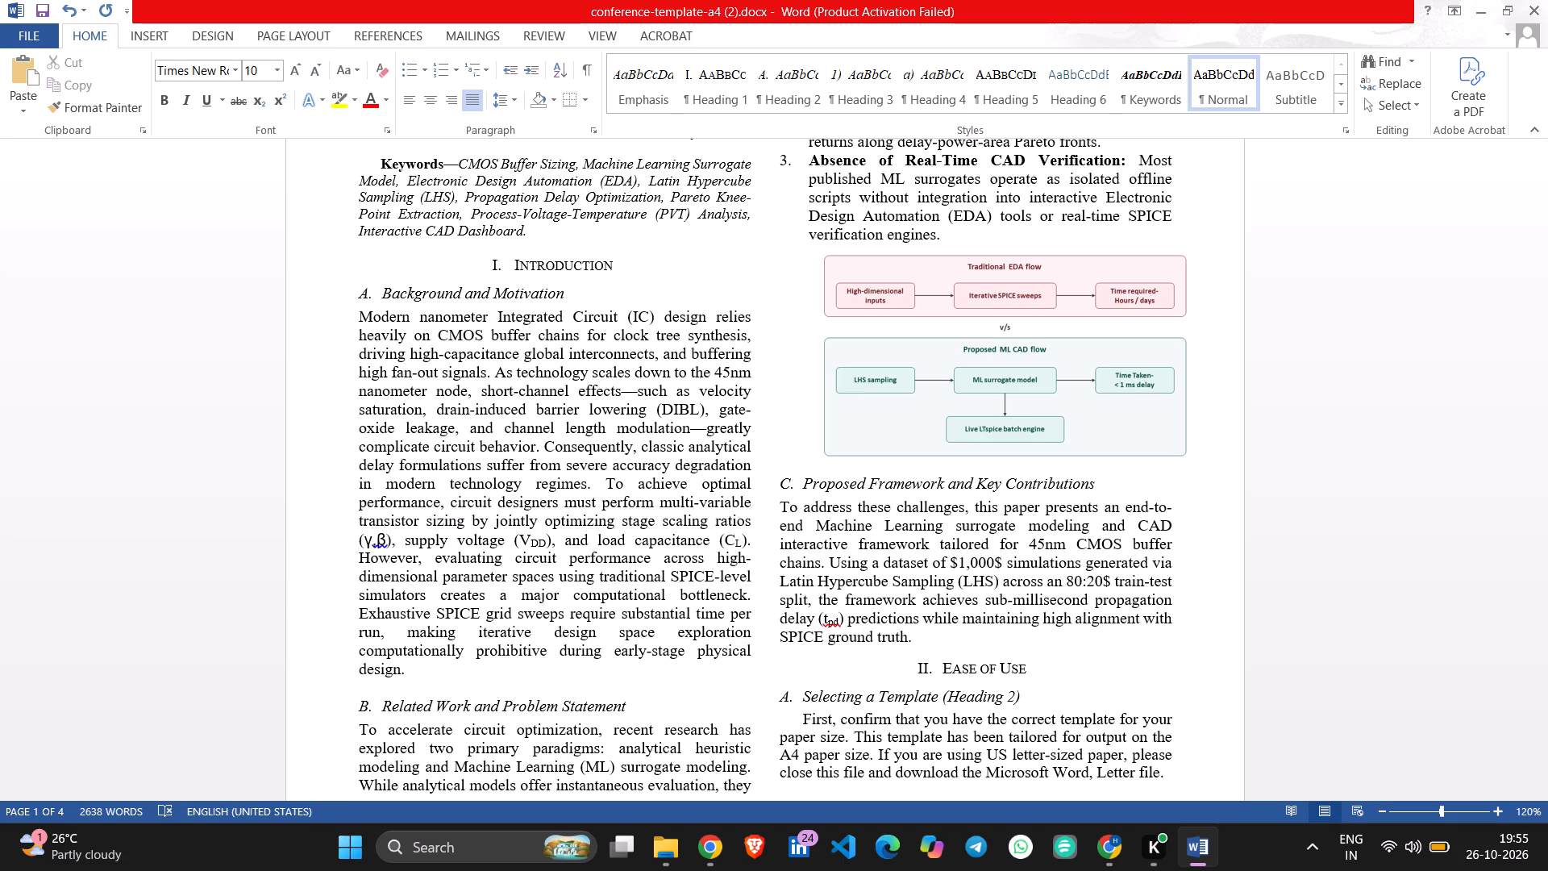
{"action": "key", "text": "Right"}
{"action": "key", "text": "Right"}
{"action": "key", "text": "Right"}
{"action": "key", "text": "Right"}
{"action": "key", "text": "Right"}
{"action": "key", "text": "Right"}
{"action": "key", "text": "BackSpace"}
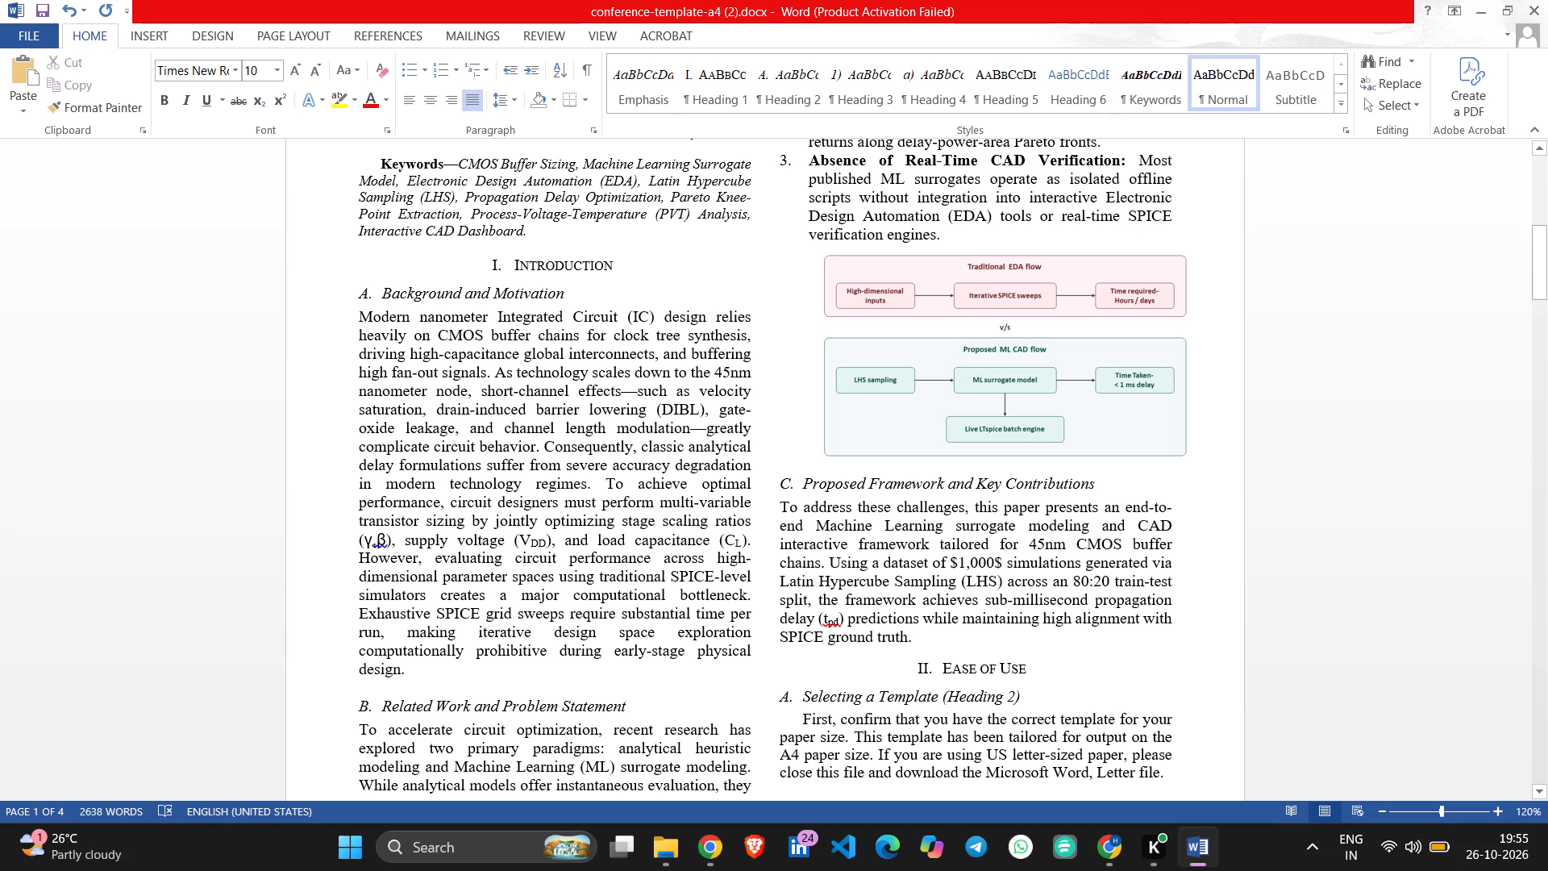
Remove the dollar signs around the dataset size so the text reads "1,000 simulations".
{"action": "left_click", "coordinate": [1005, 567]}
{"action": "key", "text": "Delete"}
{"action": "key", "text": "Delete"}
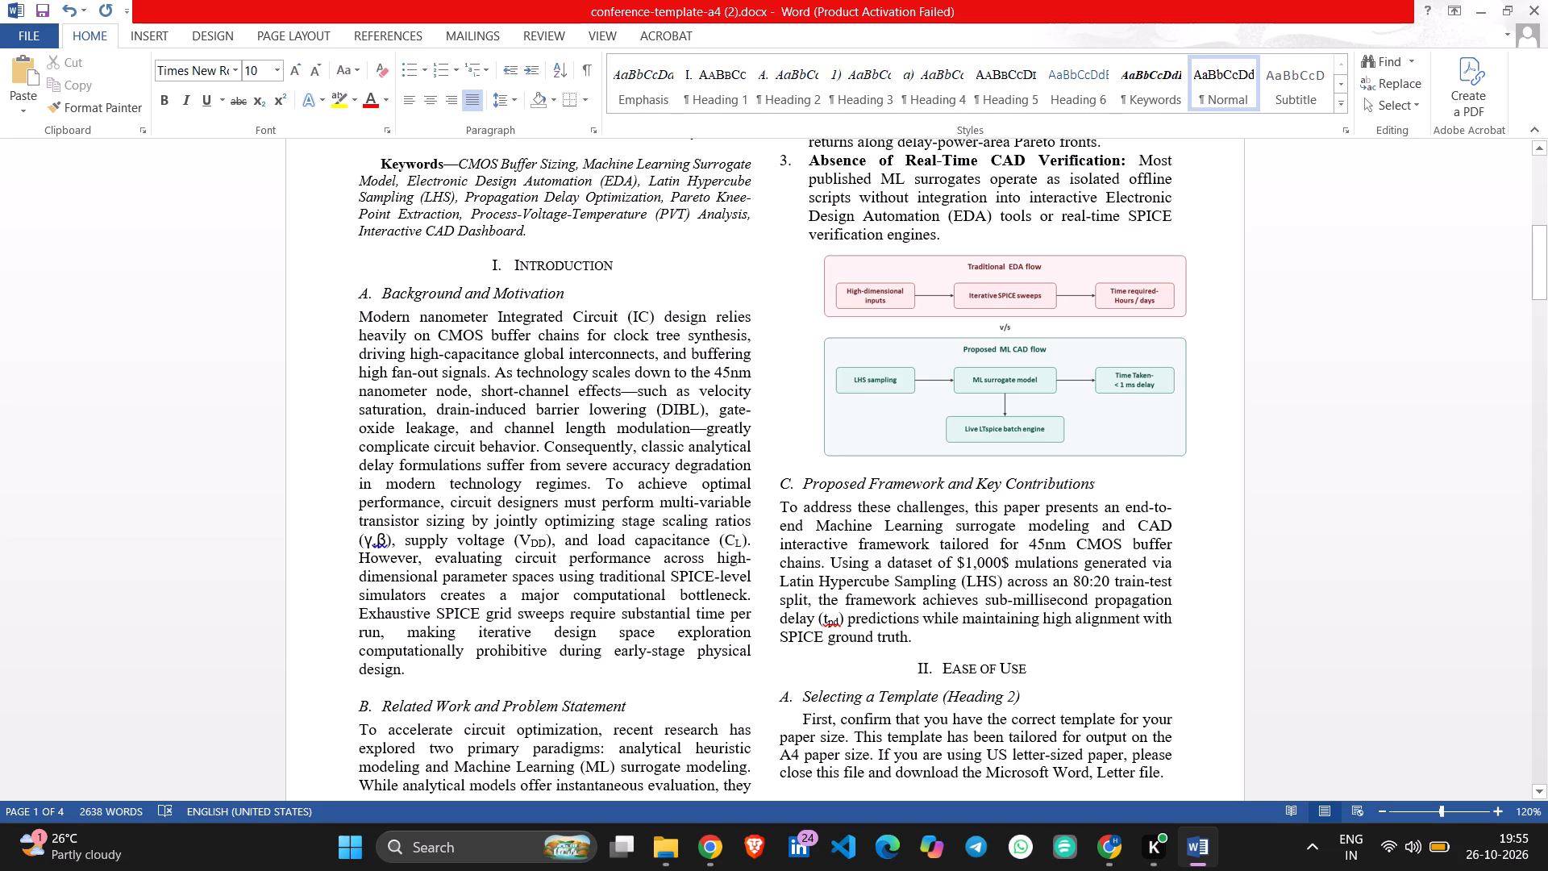
{"action": "type", "text": "si"}
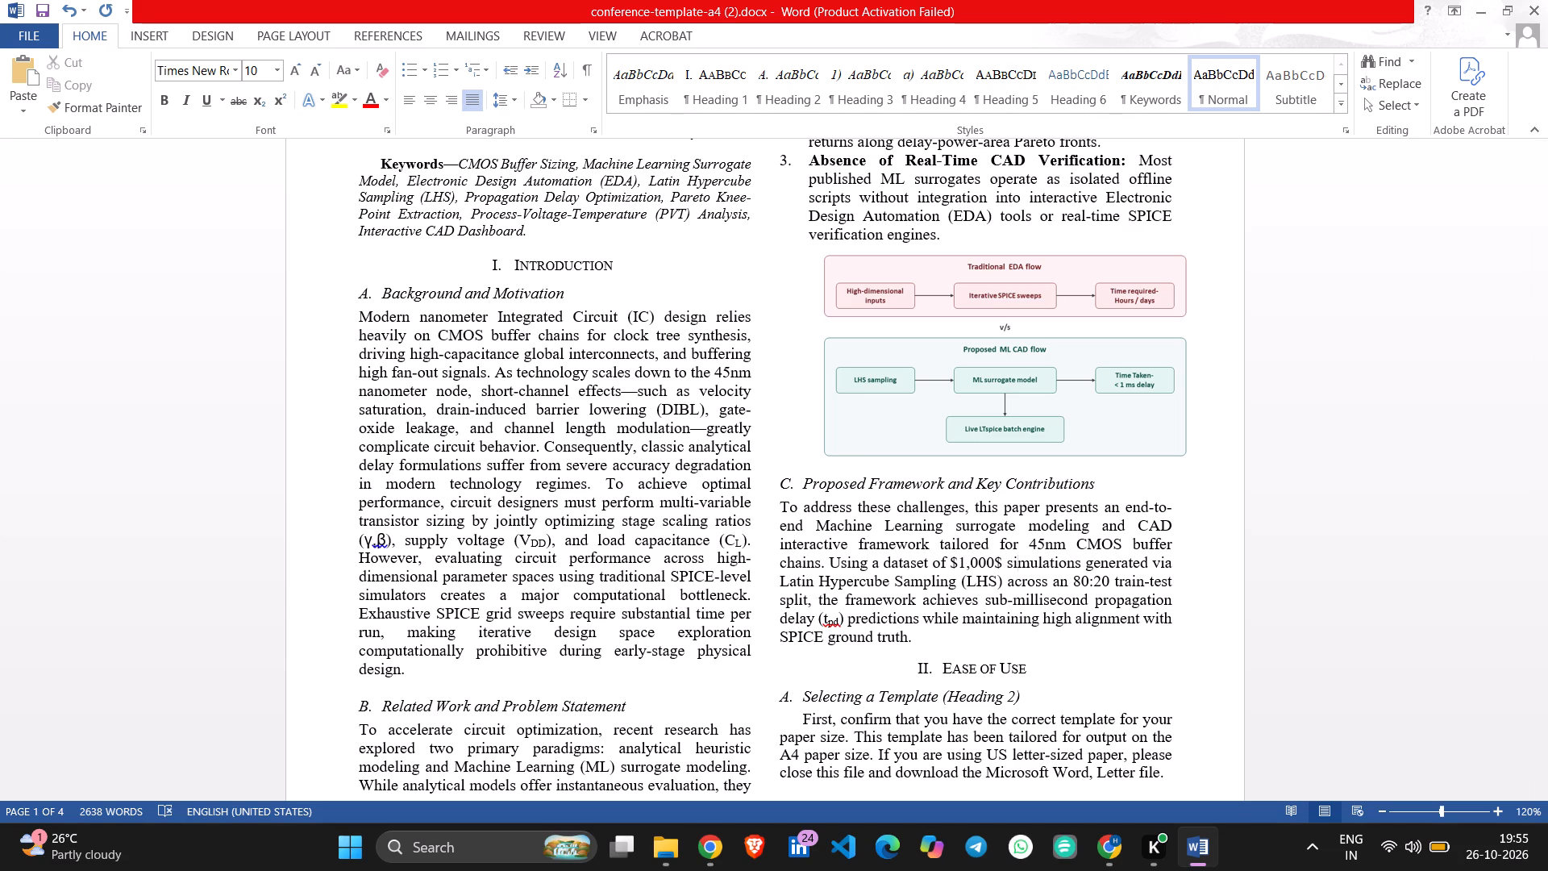
{"action": "key", "text": "BackSpace"}
{"action": "key", "text": "BackSpace"}
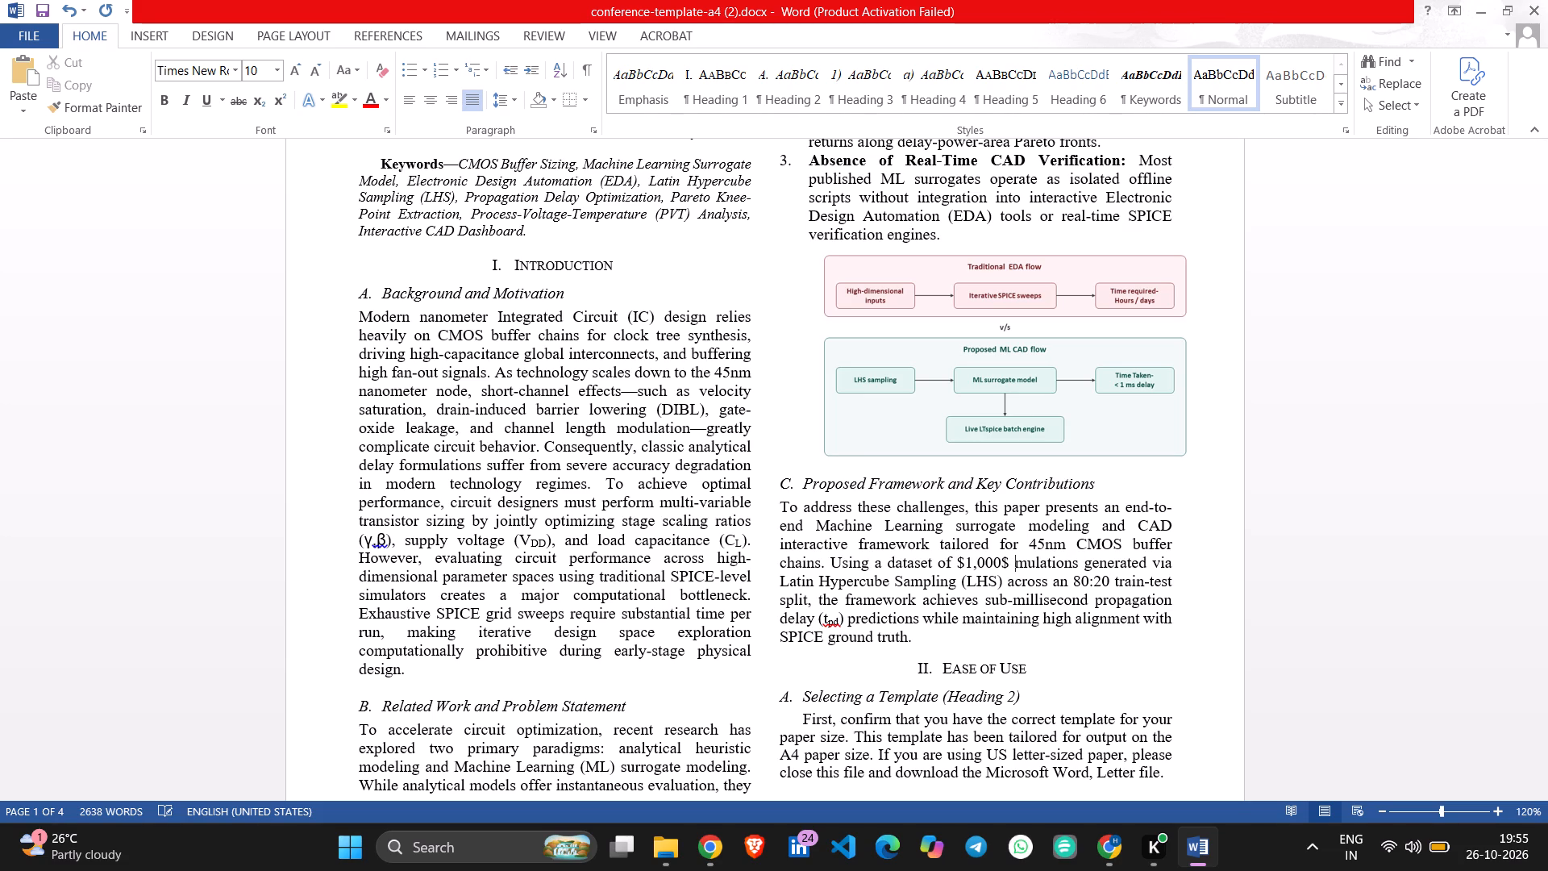
{"action": "key", "text": "BackSpace"}
{"action": "key", "text": "BackSpace"}
{"action": "key", "text": "space"}
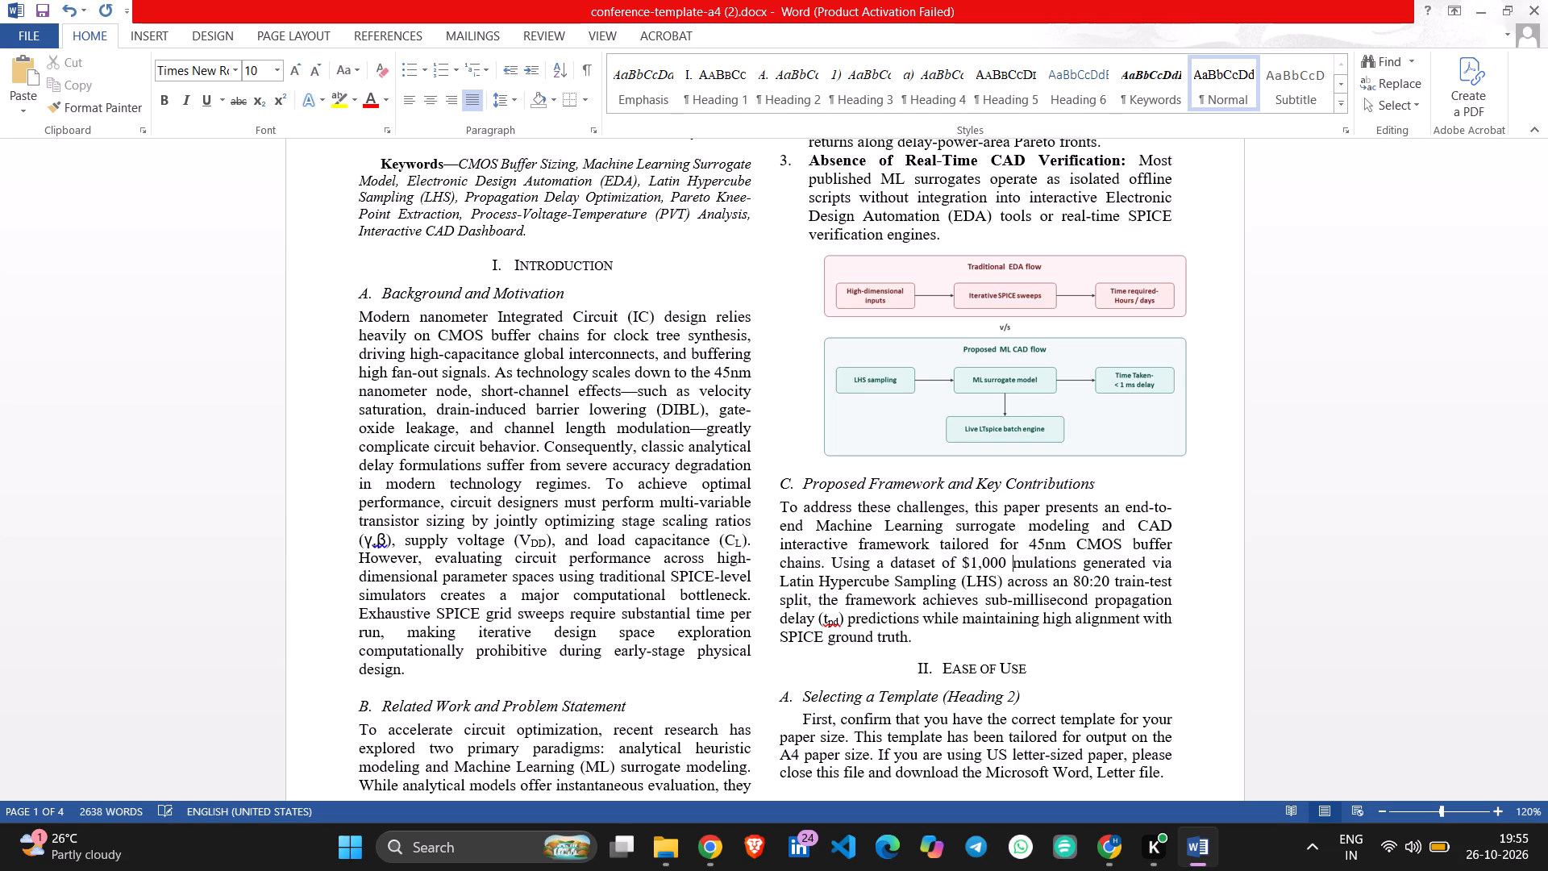
{"action": "type", "text": "sim"}
{"action": "key", "text": "BackSpace"}
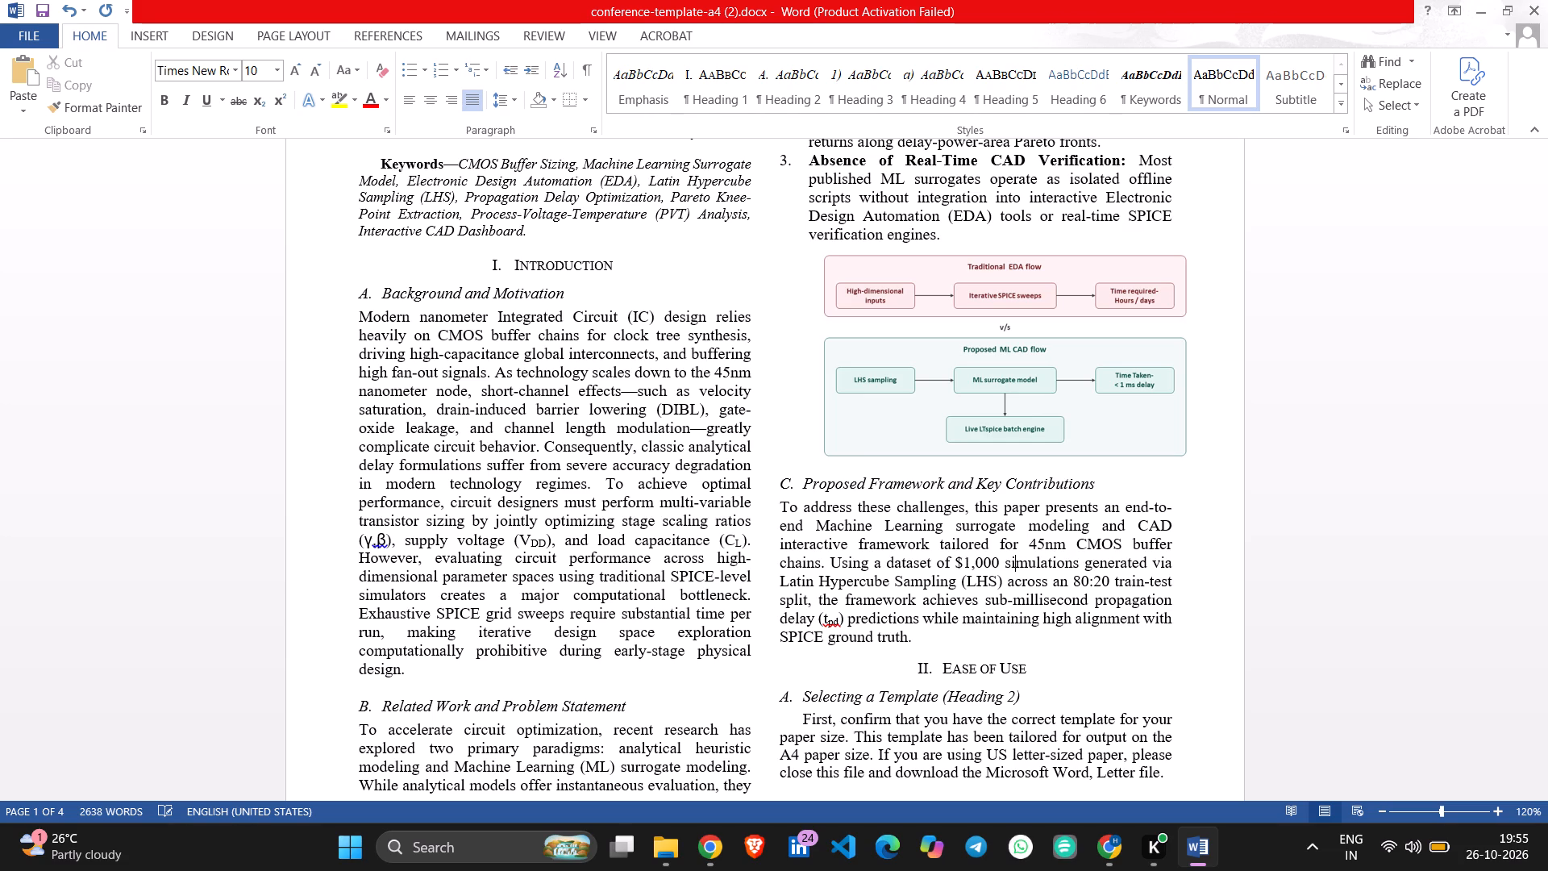
{"action": "key", "text": "Left"}
{"action": "key", "text": "Left"}
{"action": "key", "text": "Left"}
{"action": "key", "text": "Left"}
{"action": "key", "text": "Left"}
{"action": "key", "text": "Left"}
{"action": "key", "text": "Left"}
{"action": "key", "text": "Left"}
{"action": "key", "text": "BackSpace"}
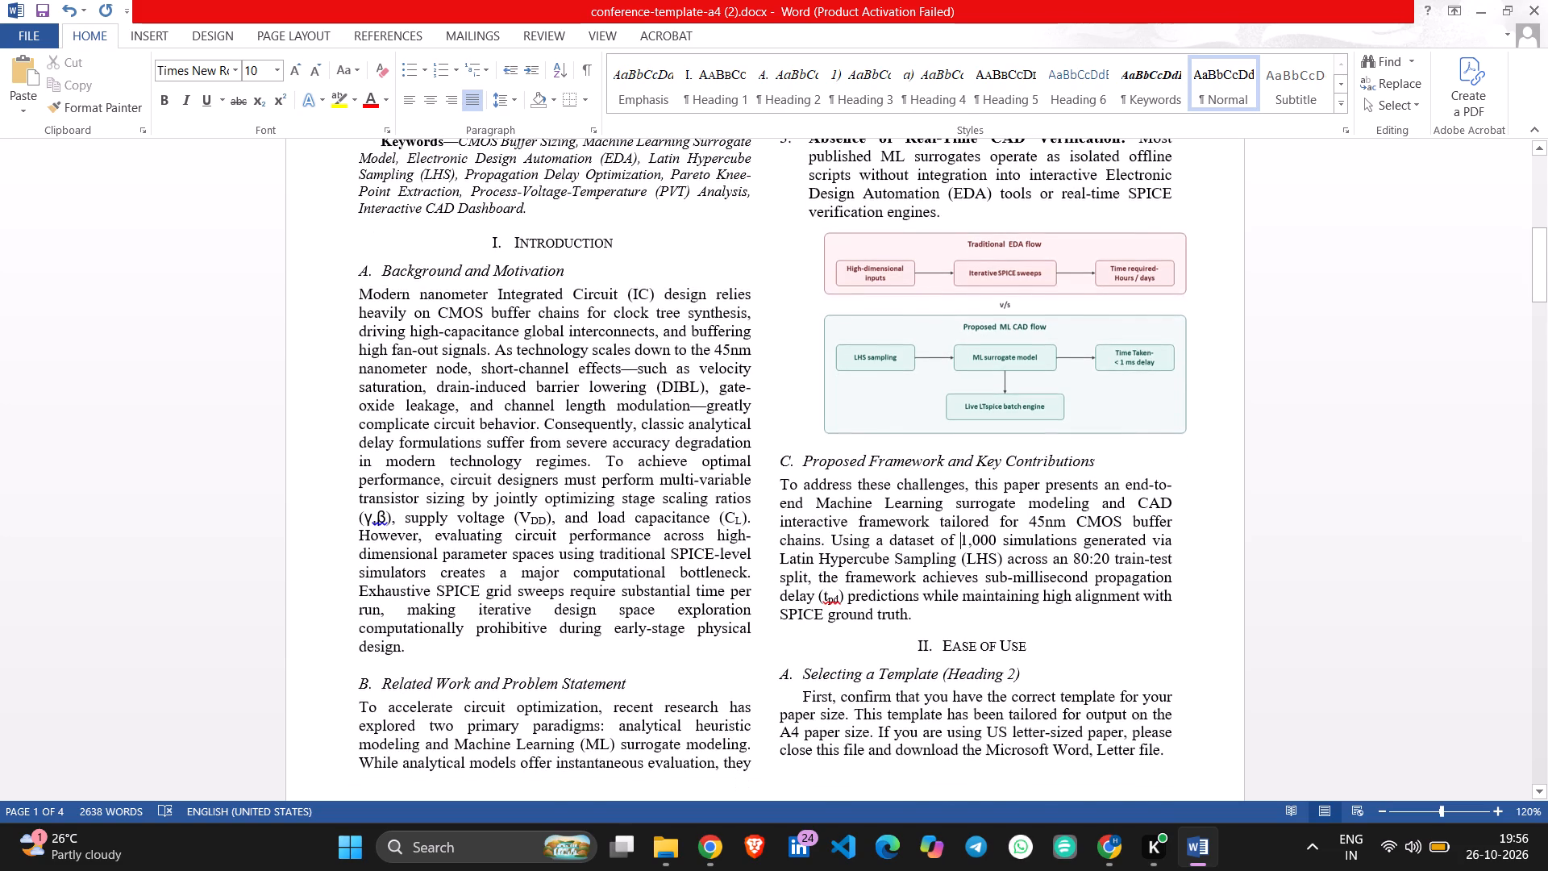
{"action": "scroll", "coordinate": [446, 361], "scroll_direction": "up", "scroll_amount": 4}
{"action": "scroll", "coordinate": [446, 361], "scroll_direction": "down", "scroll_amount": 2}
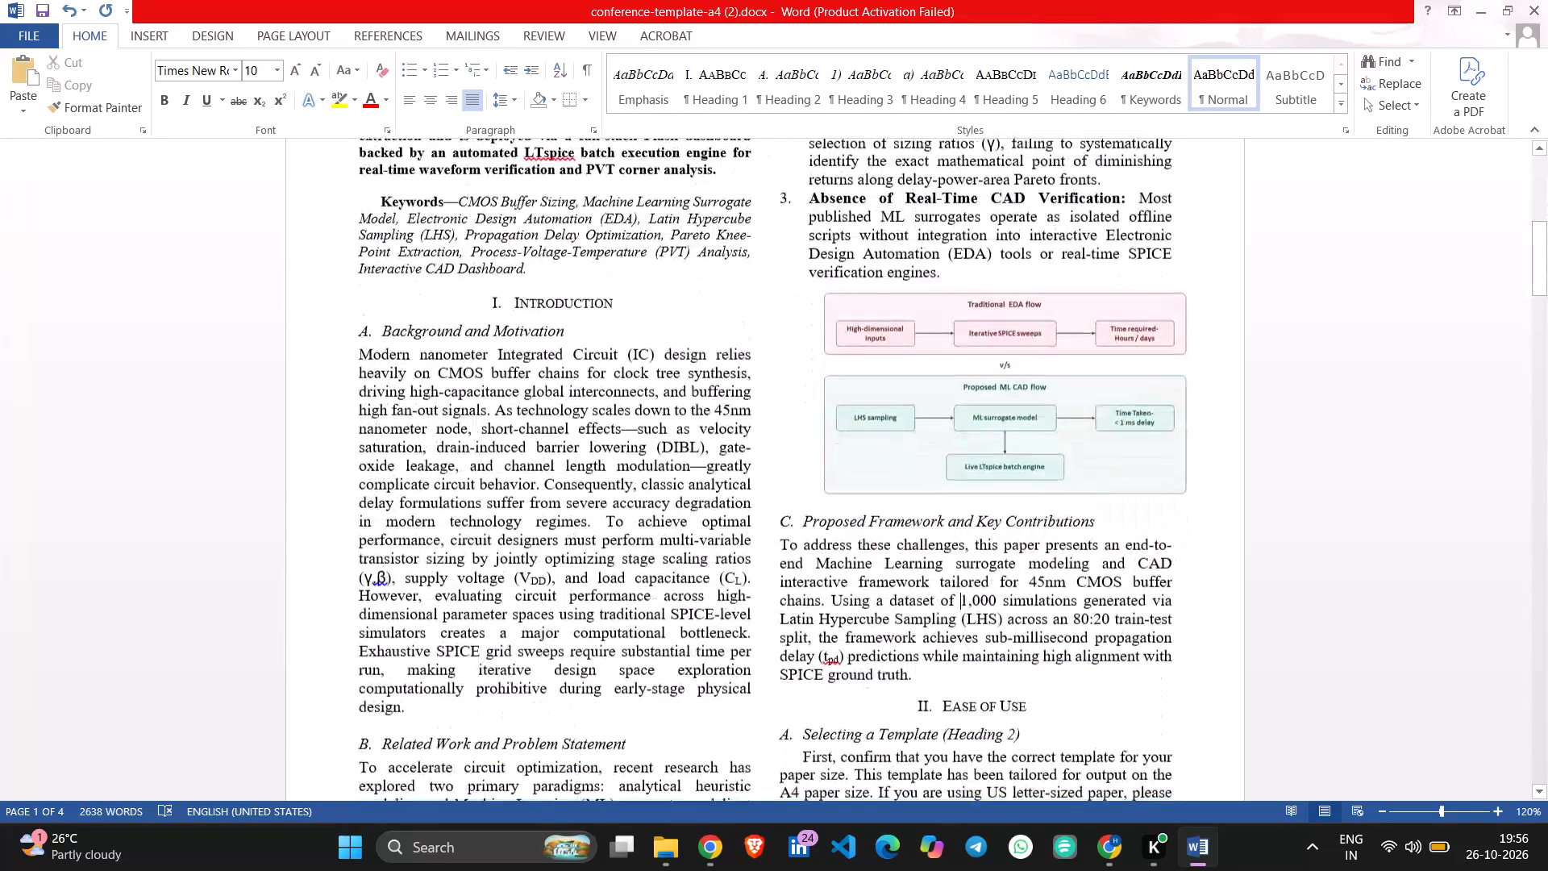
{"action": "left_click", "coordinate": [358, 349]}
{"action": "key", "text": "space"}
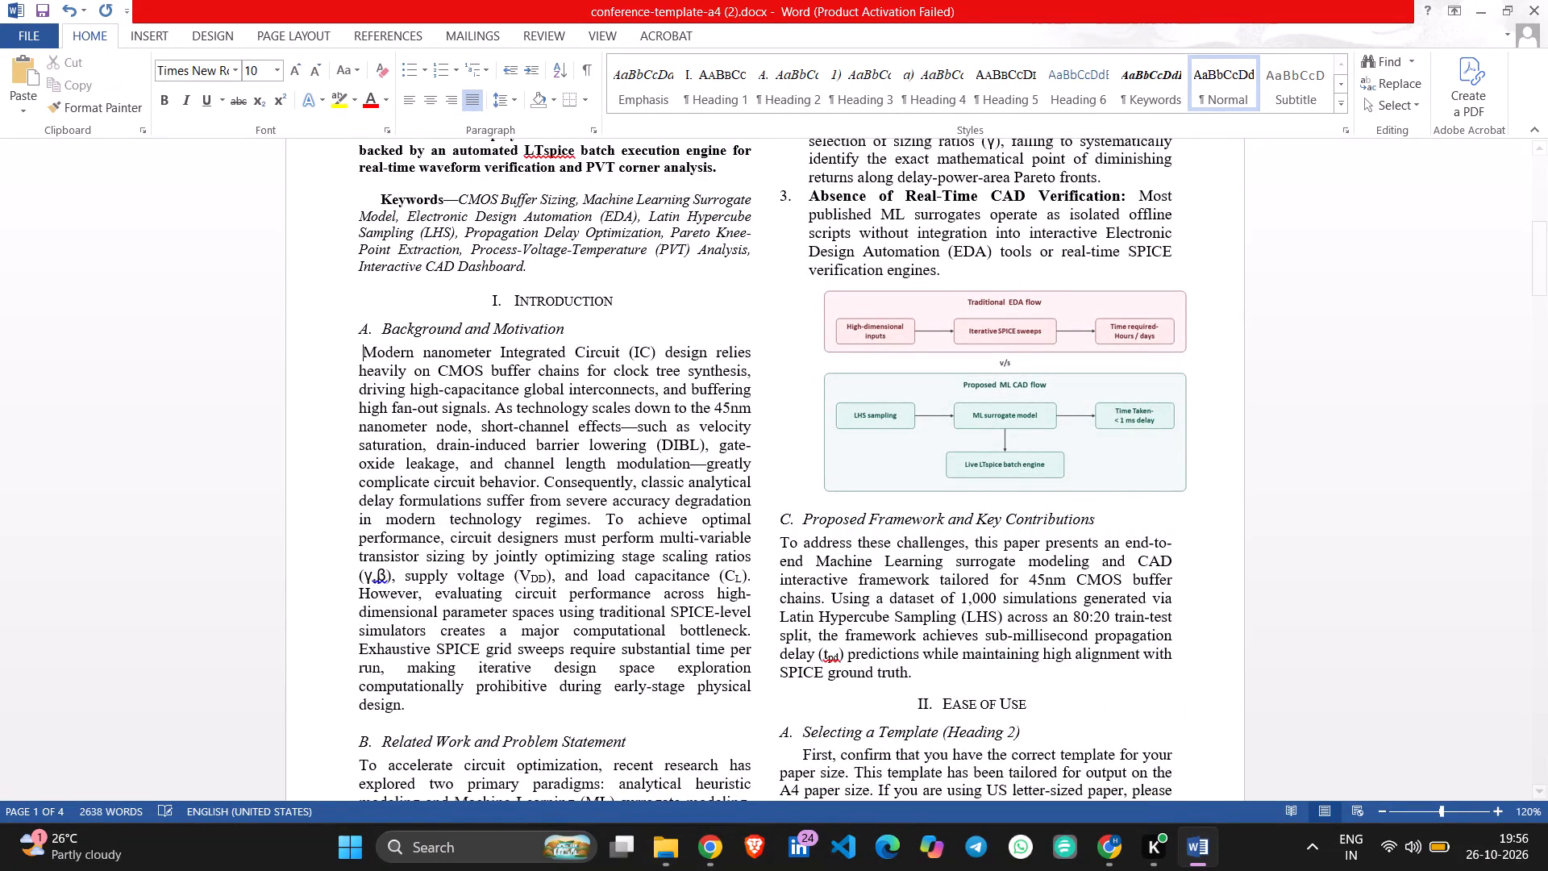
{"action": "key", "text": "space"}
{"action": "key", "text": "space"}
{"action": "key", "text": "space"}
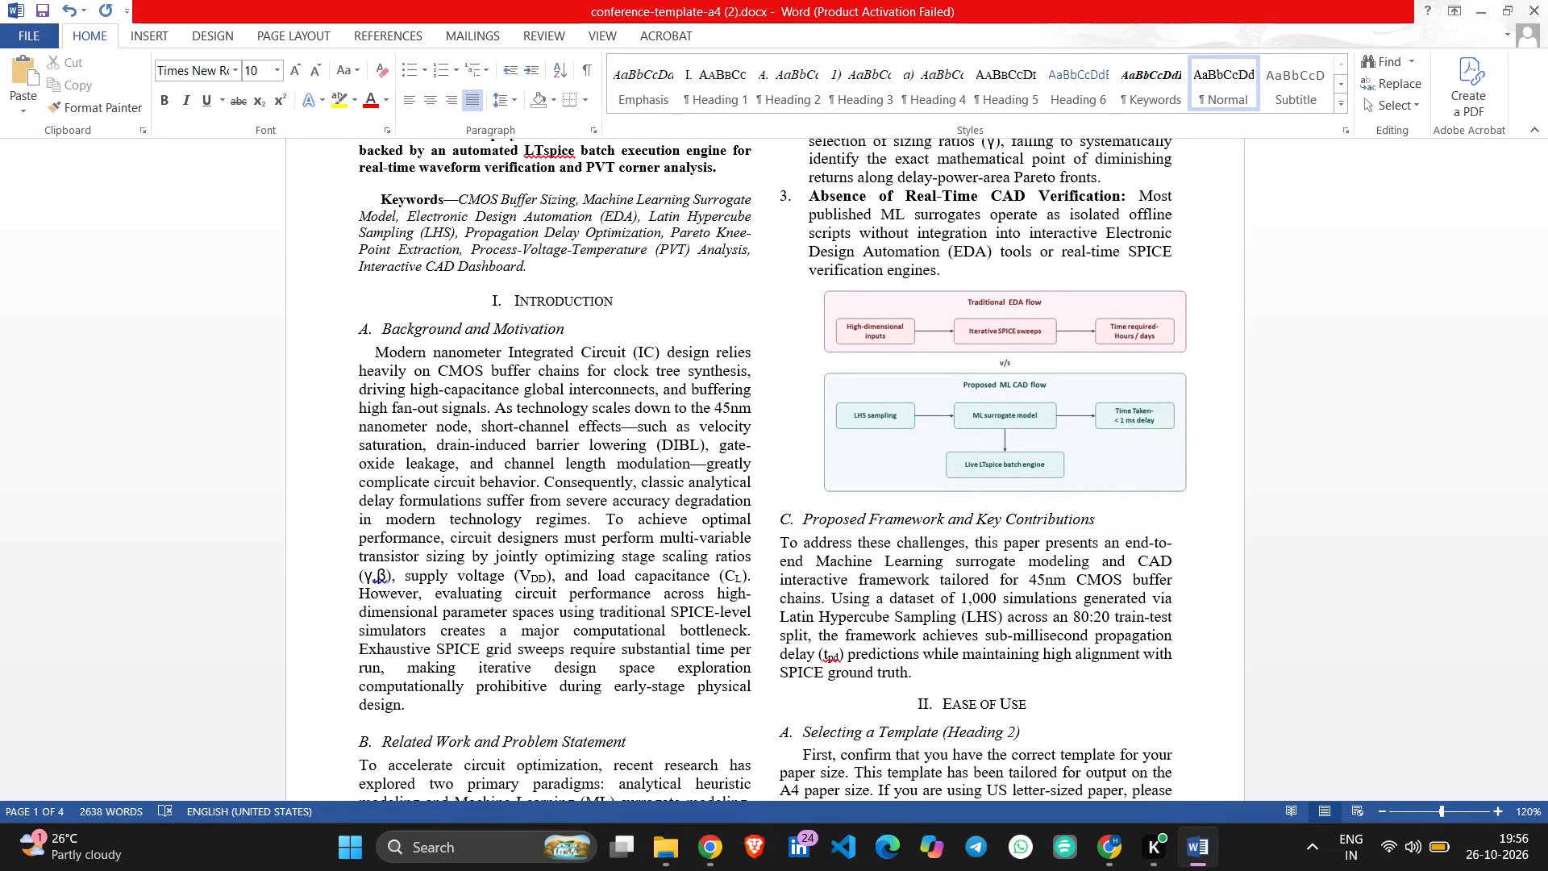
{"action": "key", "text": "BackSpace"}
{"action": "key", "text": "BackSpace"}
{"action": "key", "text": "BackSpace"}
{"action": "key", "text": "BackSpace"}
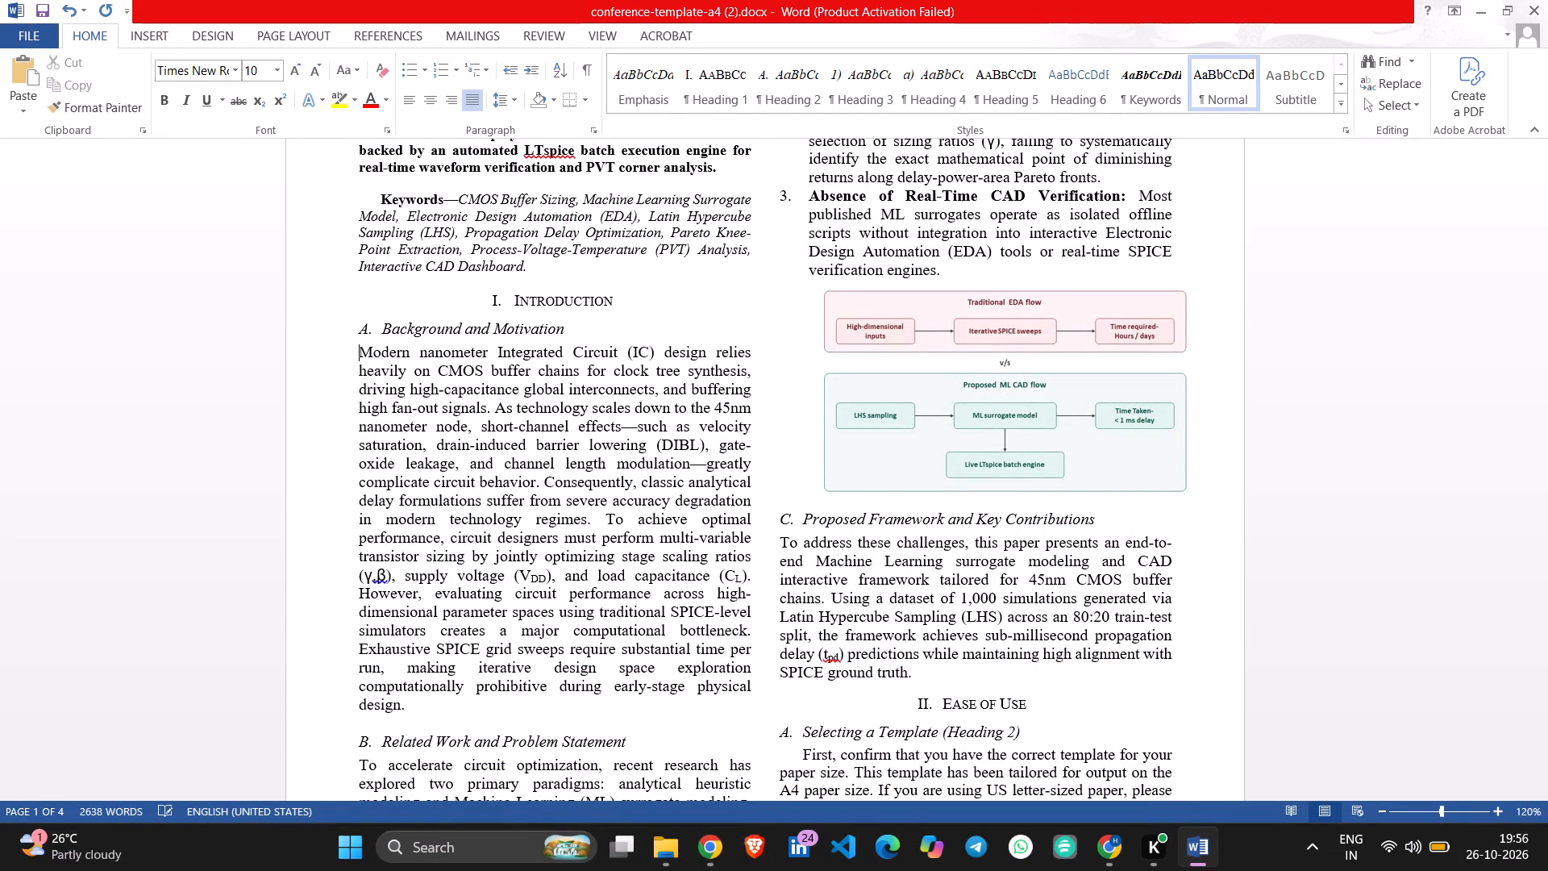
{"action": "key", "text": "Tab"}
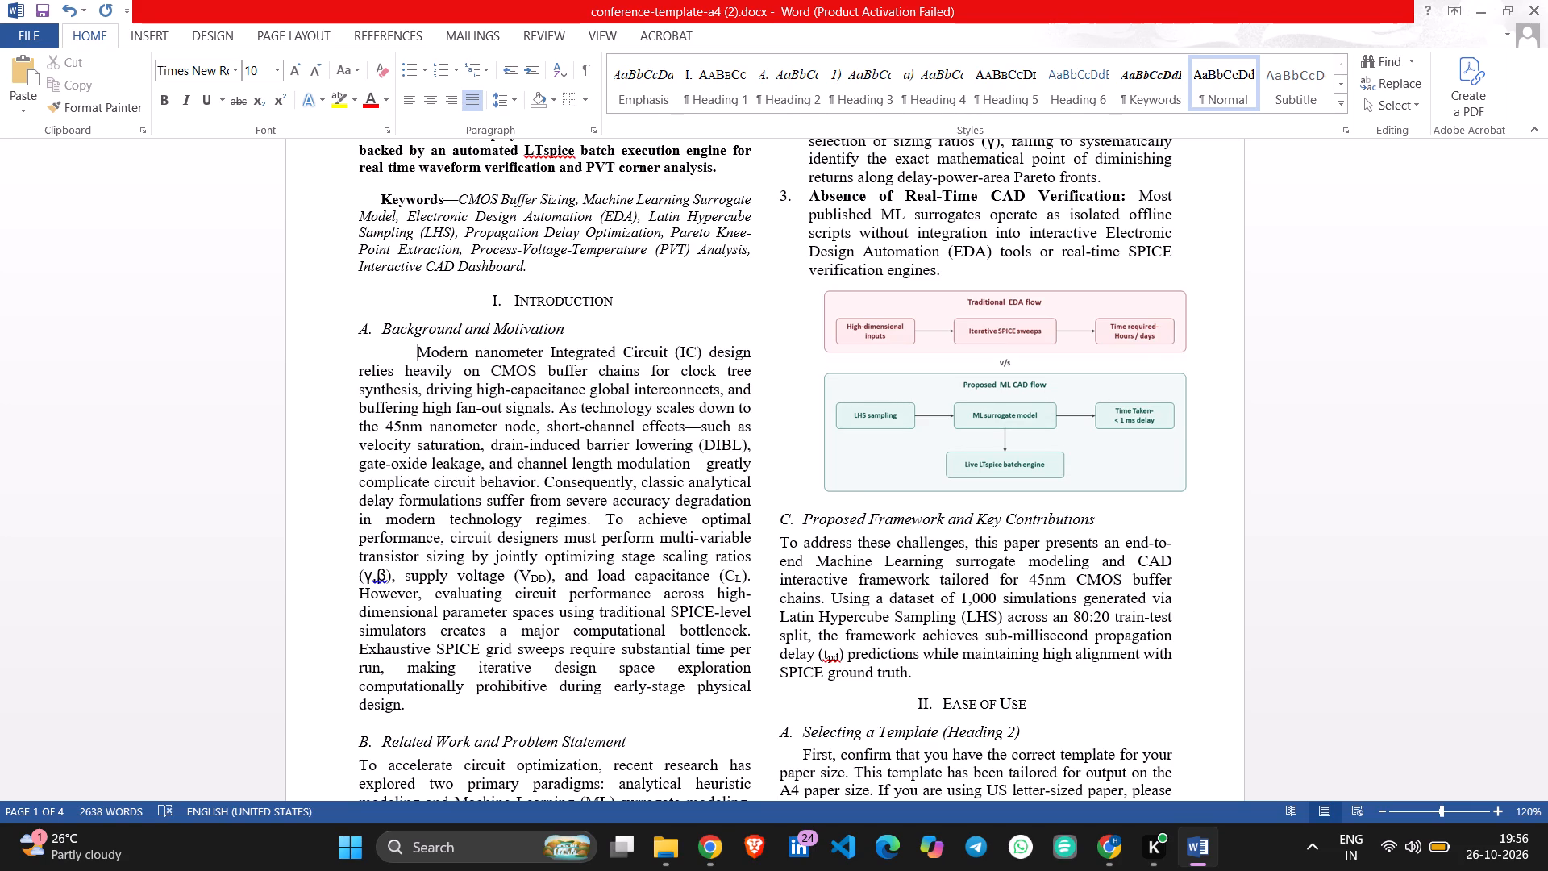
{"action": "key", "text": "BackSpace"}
Indent the first line of the Background and Motivation paragraph with four spaces.
{"action": "key", "text": "space"}
{"action": "key", "text": "space"}
{"action": "key", "text": "space"}
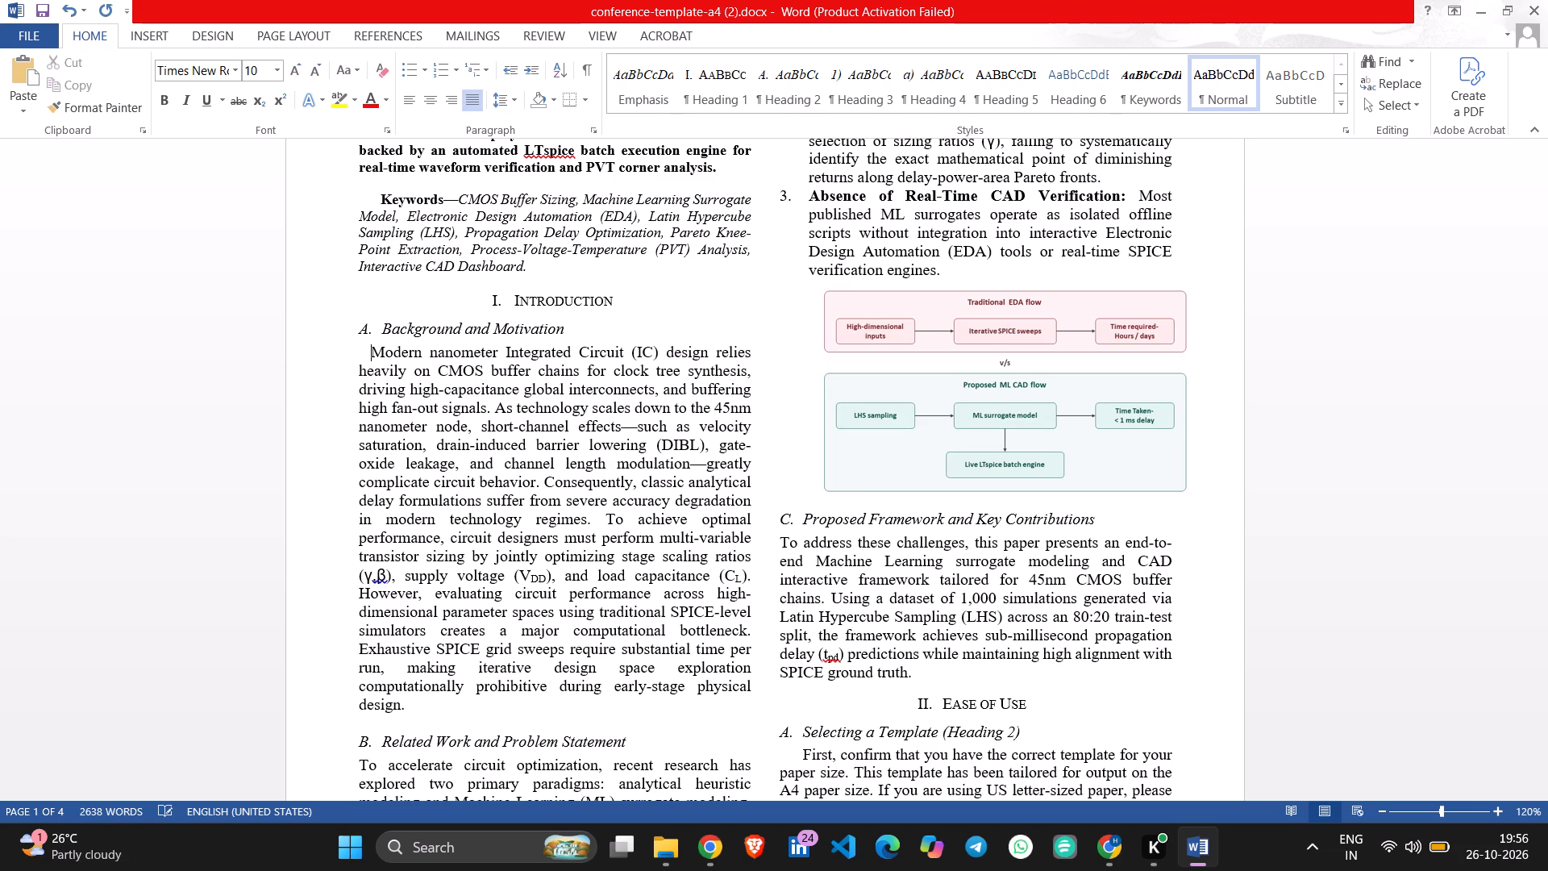
{"action": "key", "text": "space"}
Indent the first line of the Related Work and Problem Statement paragraph with four spaces.
{"action": "scroll", "coordinate": [358, 349], "scroll_direction": "down", "scroll_amount": 2}
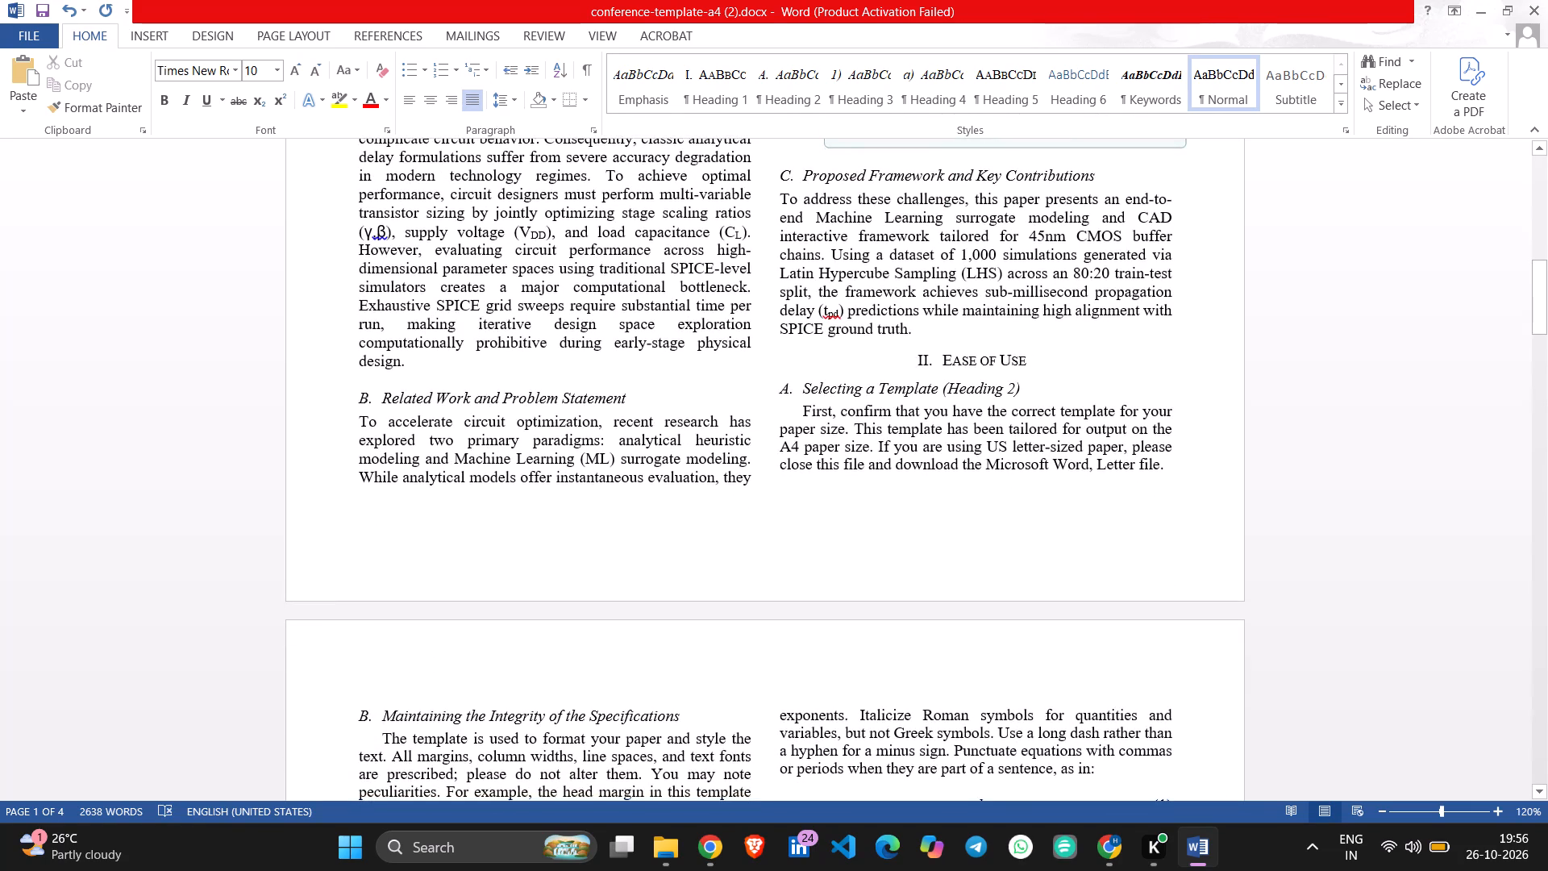
{"action": "left_click", "coordinate": [360, 415]}
{"action": "key", "text": "space"}
{"action": "key", "text": "space"}
{"action": "key", "text": "space"}
{"action": "key", "text": "space"}
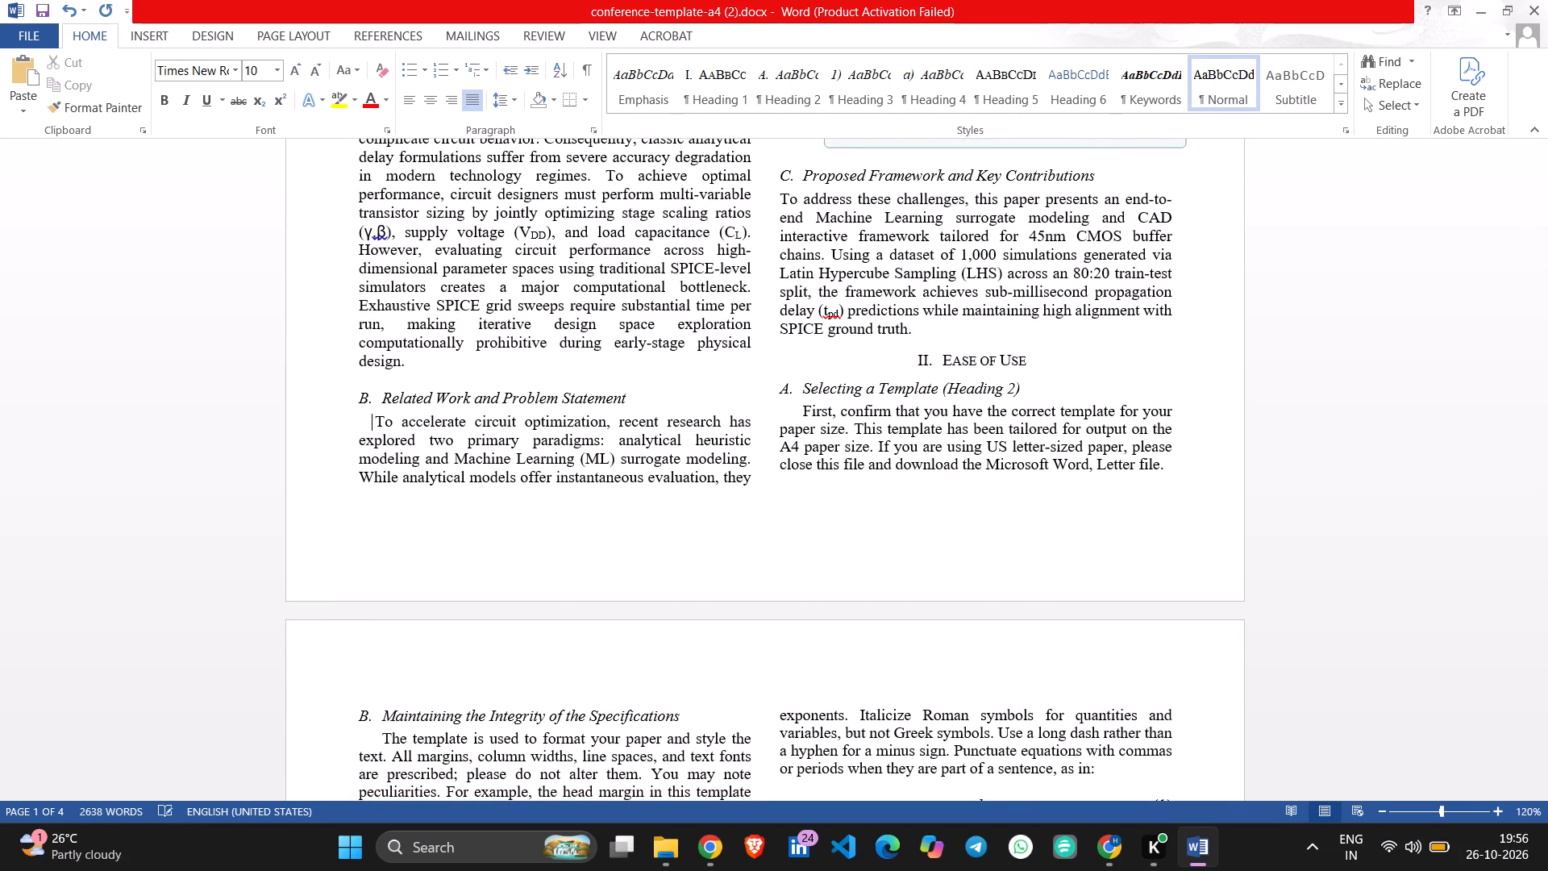
Indent the first line of the Proposed Framework and Key Contributions paragraph with four spaces.
{"action": "scroll", "coordinate": [360, 415], "scroll_direction": "up", "scroll_amount": 3}
{"action": "scroll", "coordinate": [641, 376], "scroll_direction": "up", "scroll_amount": 1}
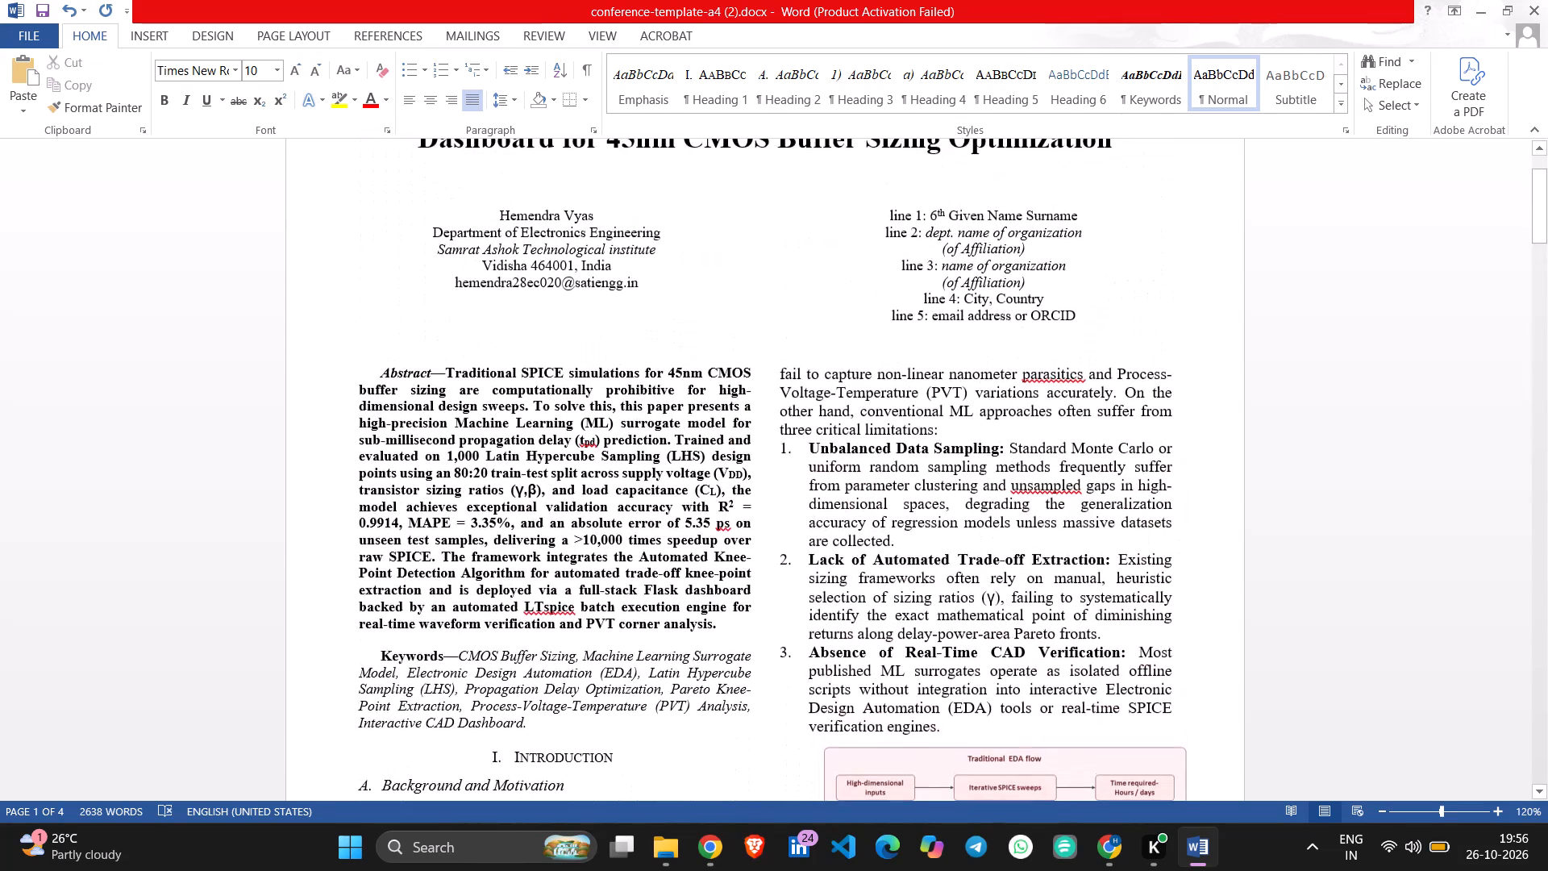
{"action": "scroll", "coordinate": [801, 308], "scroll_direction": "down", "scroll_amount": 3}
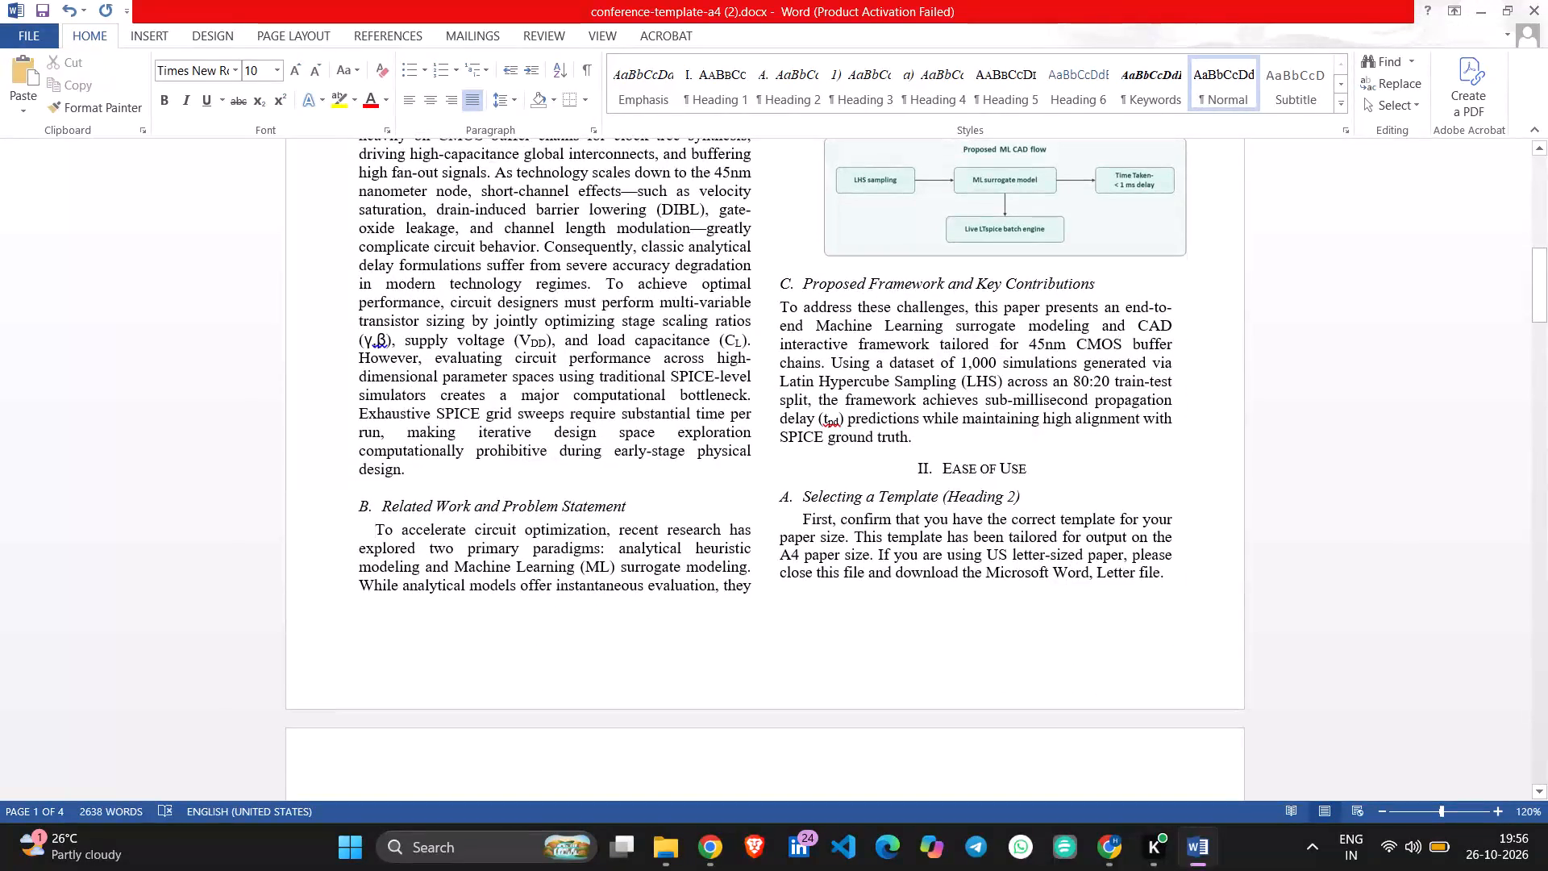
{"action": "left_click", "coordinate": [773, 305]}
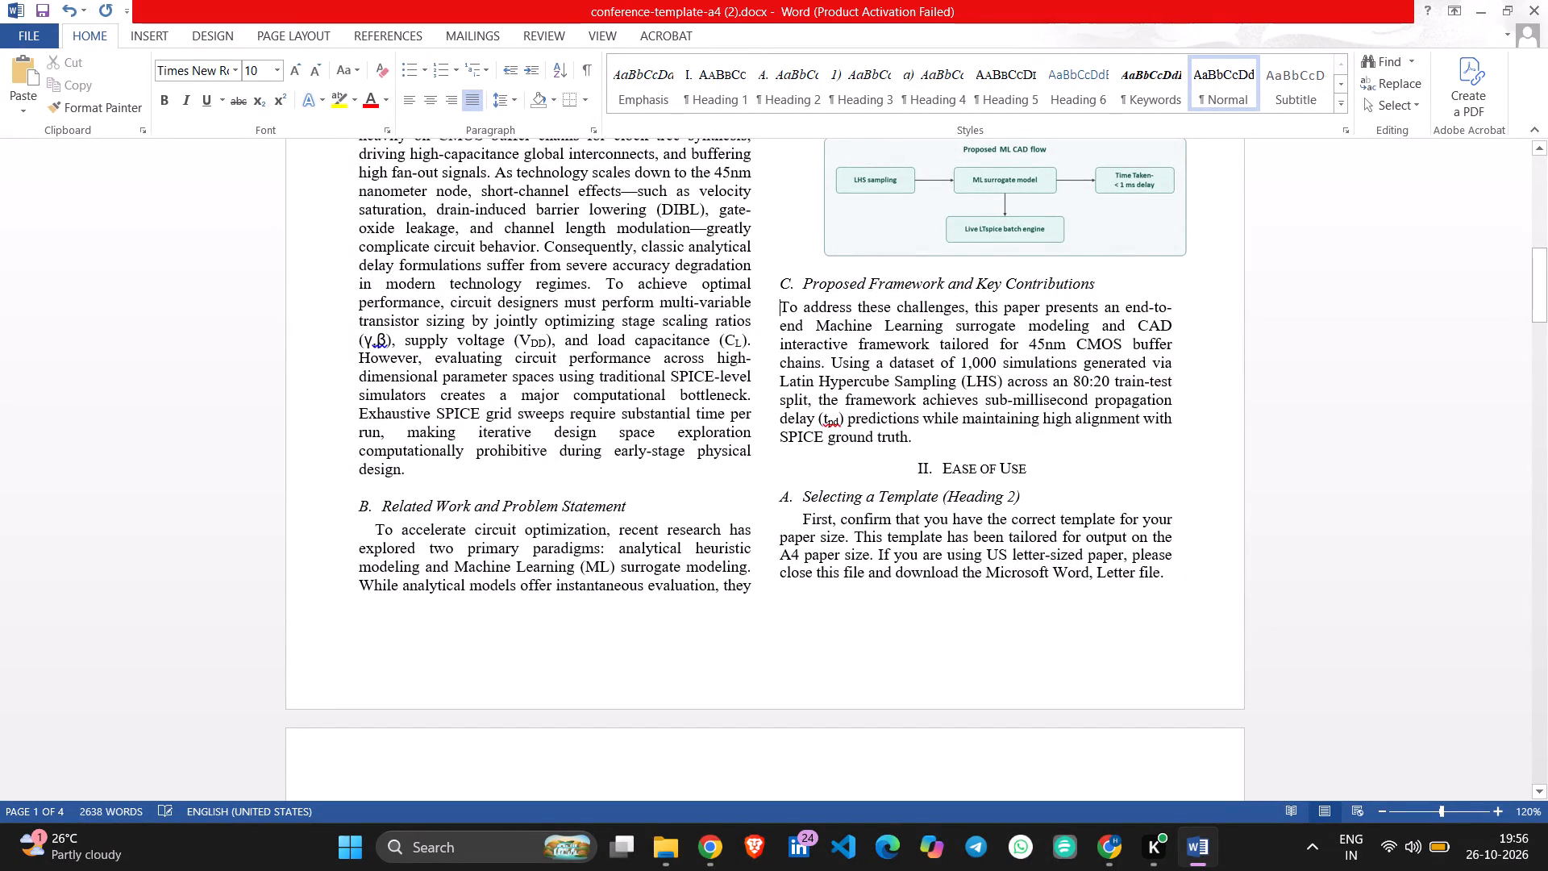
{"action": "key", "text": "space"}
{"action": "key", "text": "space"}
{"action": "key", "text": "space"}
{"action": "key", "text": "space"}
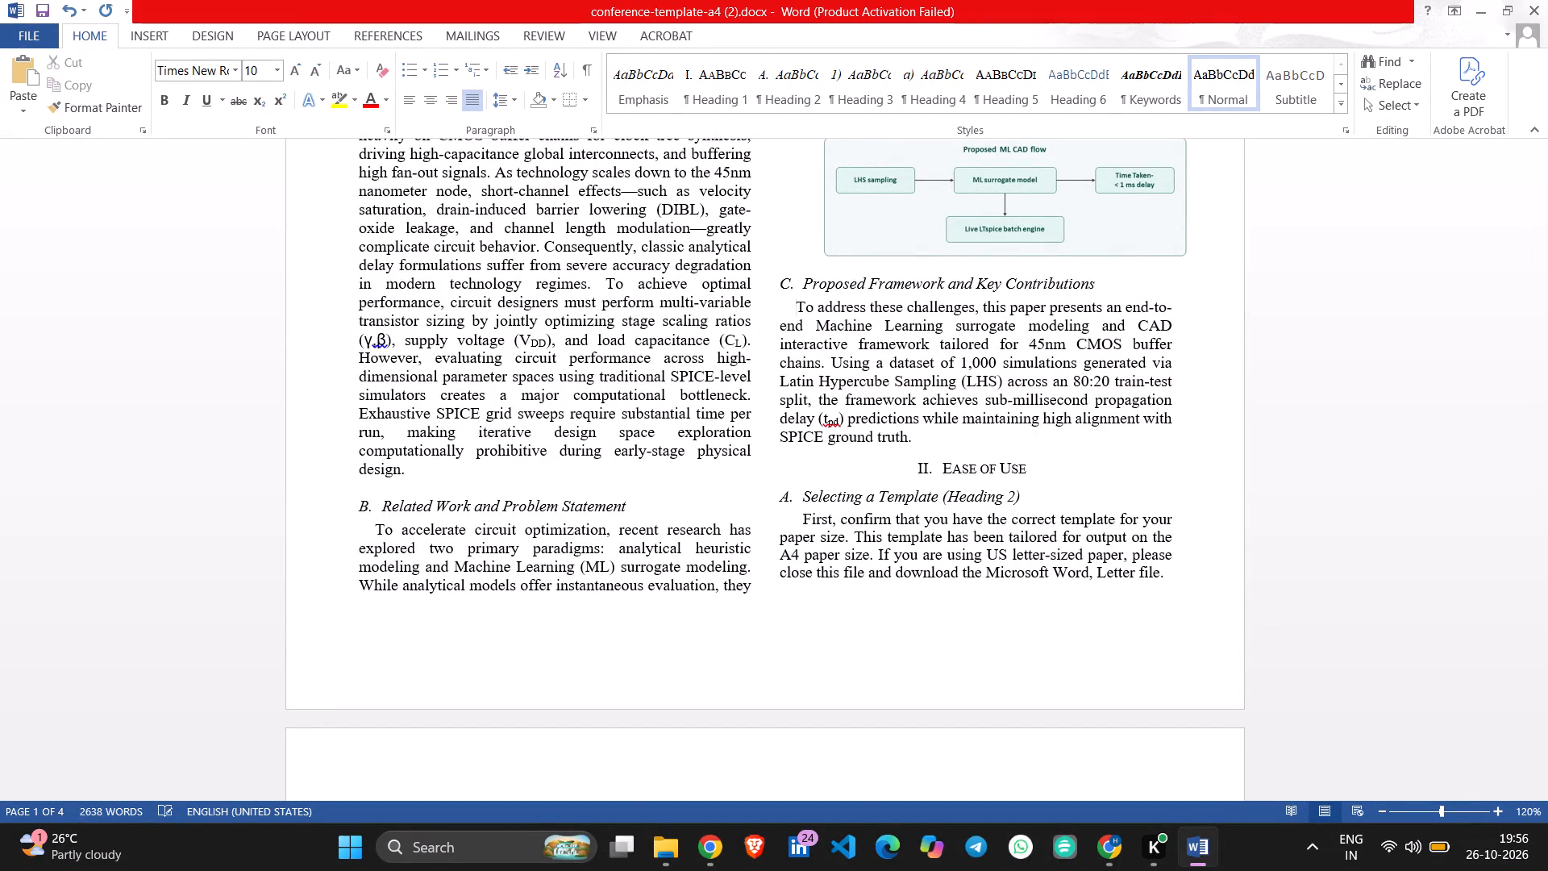
{"action": "scroll", "coordinate": [773, 305], "scroll_direction": "down", "scroll_amount": 2}
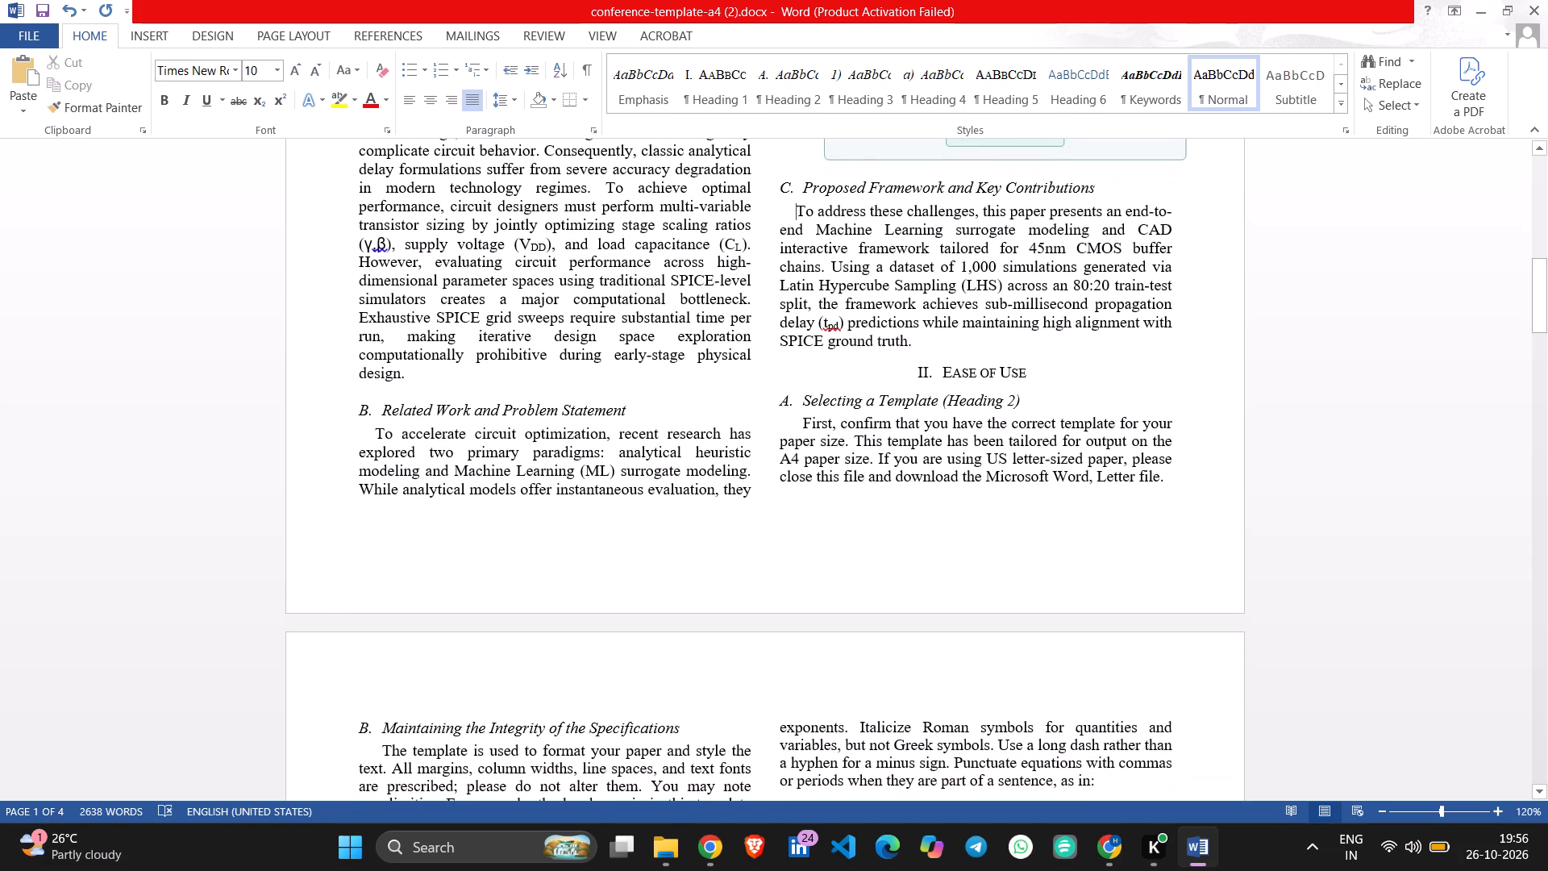
{"action": "left_click", "coordinate": [947, 336]}
{"action": "scroll", "coordinate": [932, 458], "scroll_direction": "down", "scroll_amount": 1}
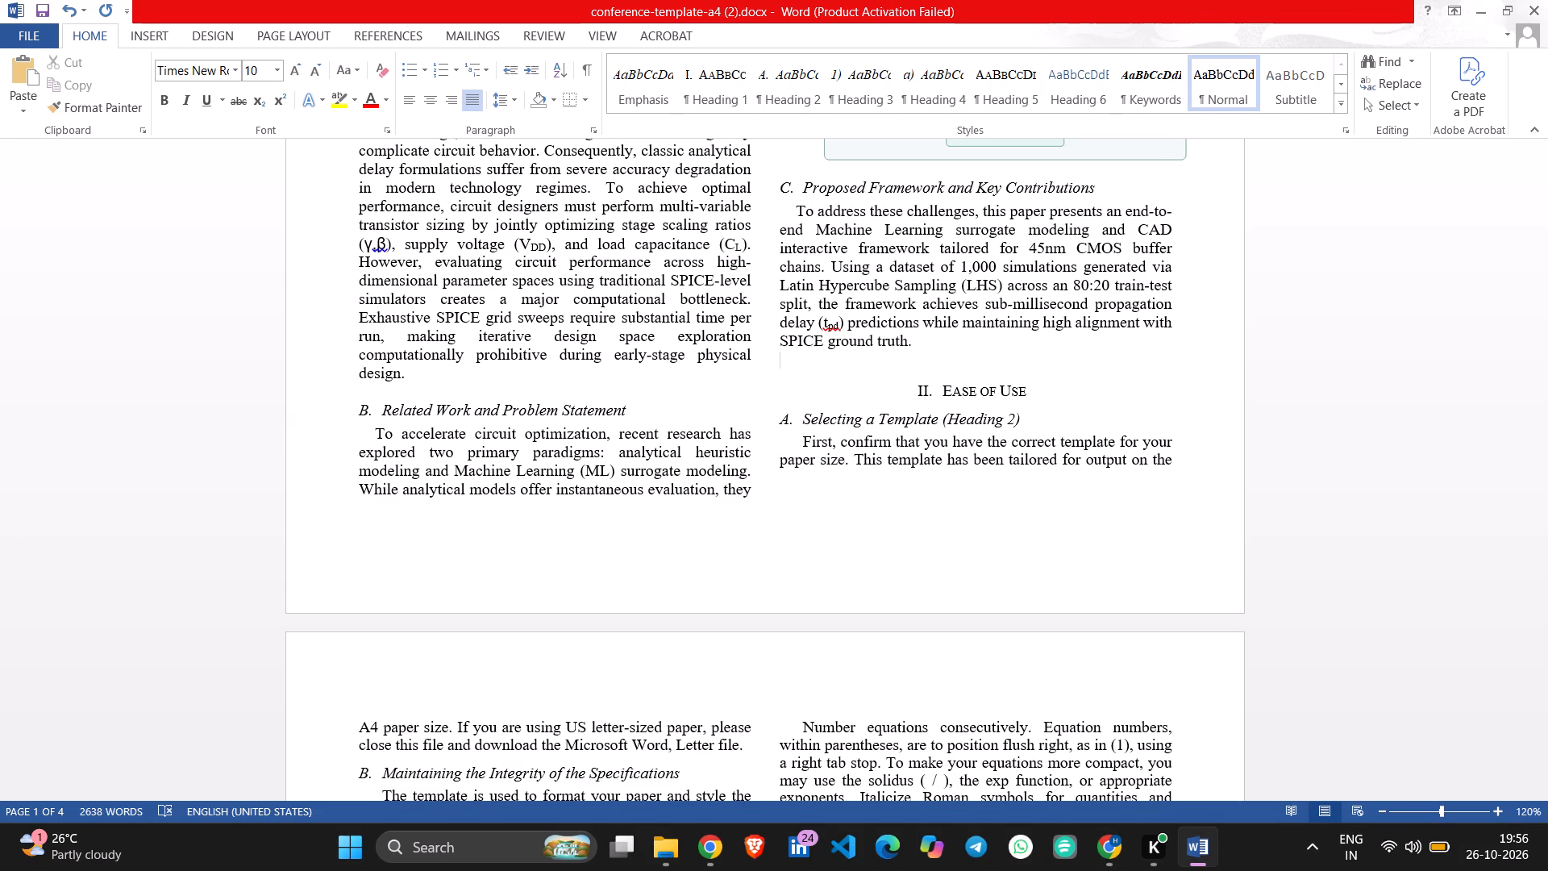
{"action": "key", "text": "ctrl+v"}
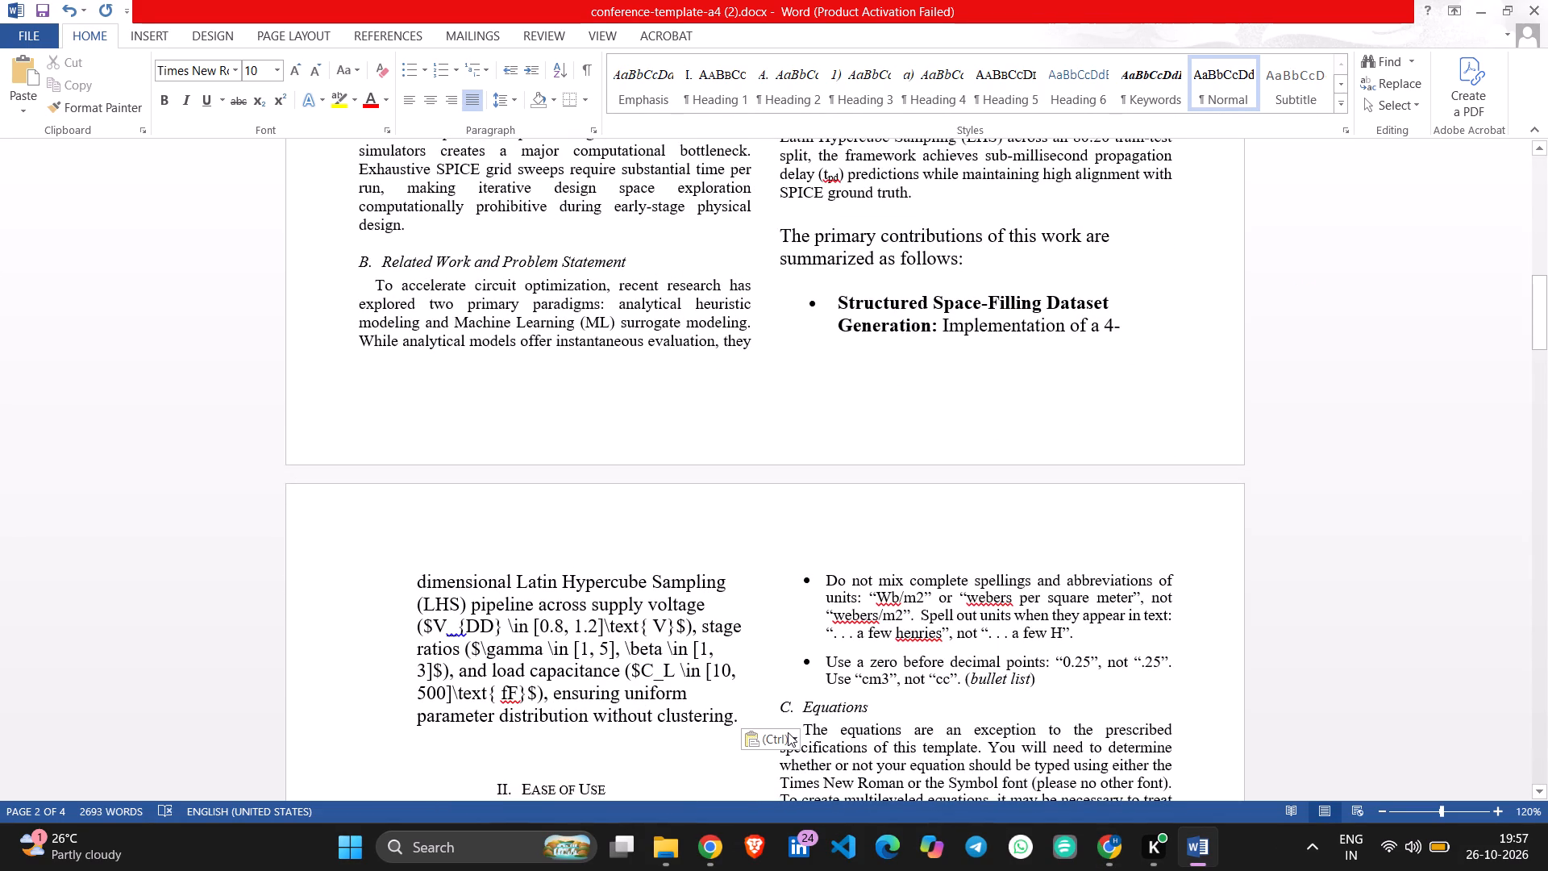
Convert the pasted primary contributions text to plain text that takes on the document's own formatting.
{"action": "left_click", "coordinate": [784, 735]}
{"action": "left_click", "coordinate": [819, 694]}
{"action": "scroll", "coordinate": [882, 293], "scroll_direction": "up", "scroll_amount": 1}
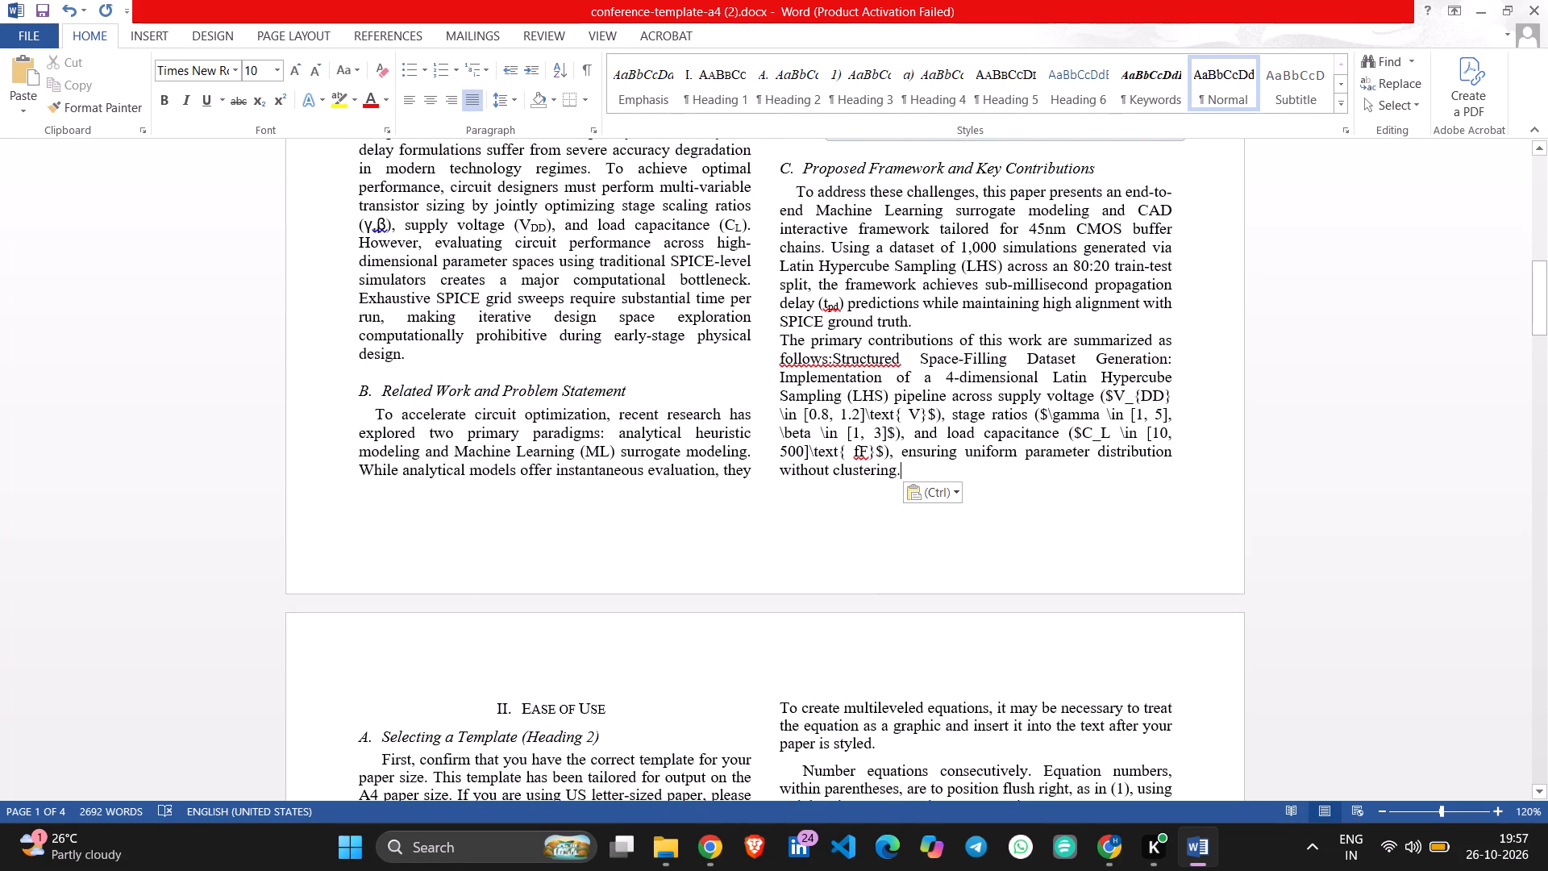
Split the pasted text after "follows:" so "Structured Space-Filling Dataset Generation:" starts its own paragraph.
{"action": "left_click", "coordinate": [835, 355]}
{"action": "key", "text": "Return"}
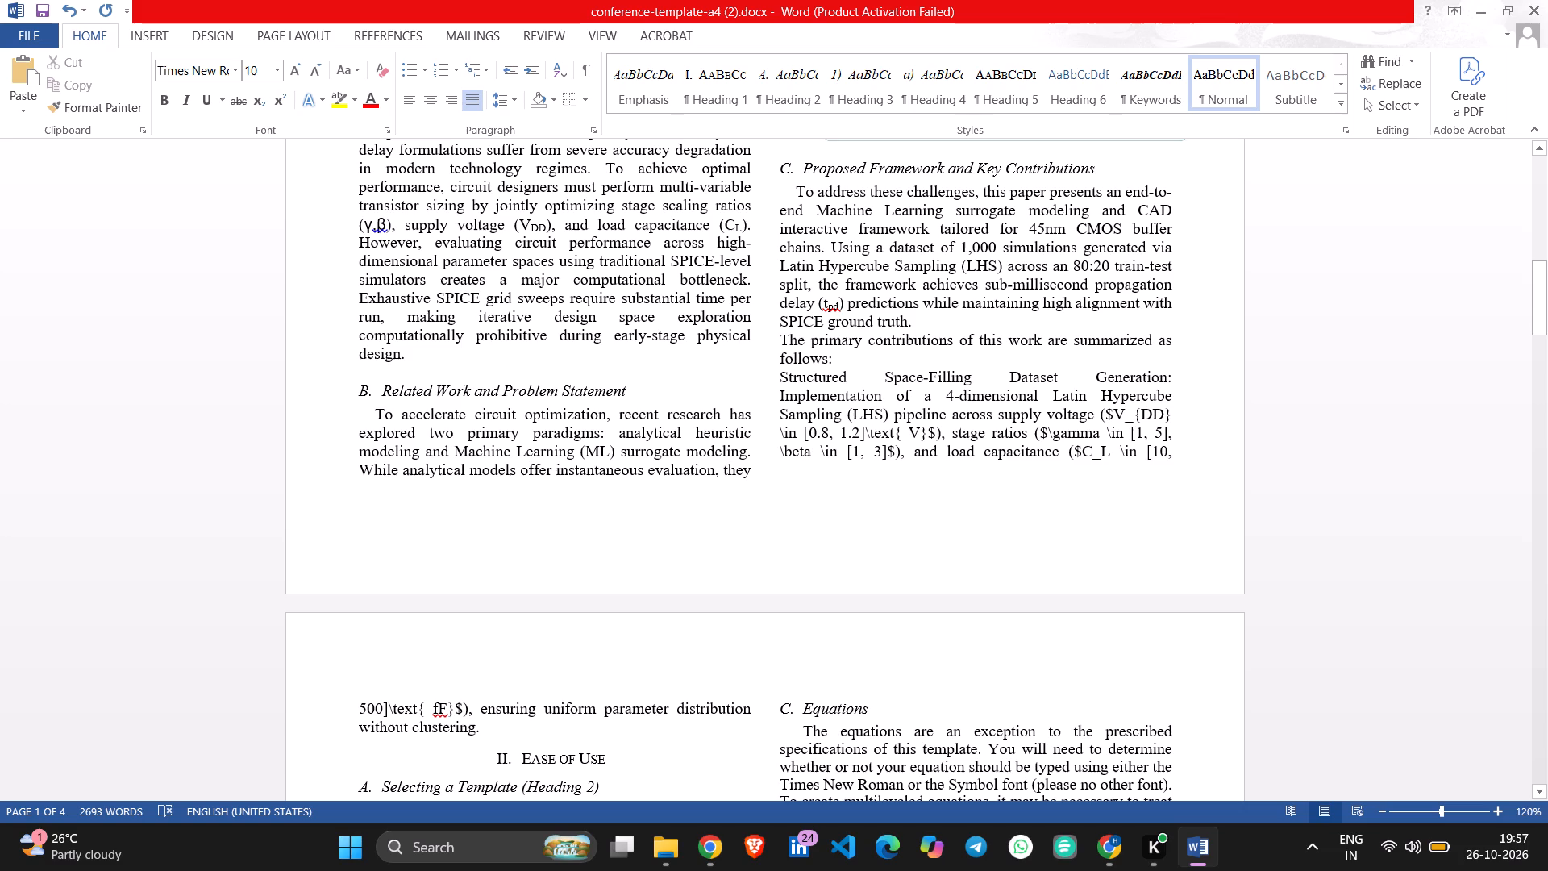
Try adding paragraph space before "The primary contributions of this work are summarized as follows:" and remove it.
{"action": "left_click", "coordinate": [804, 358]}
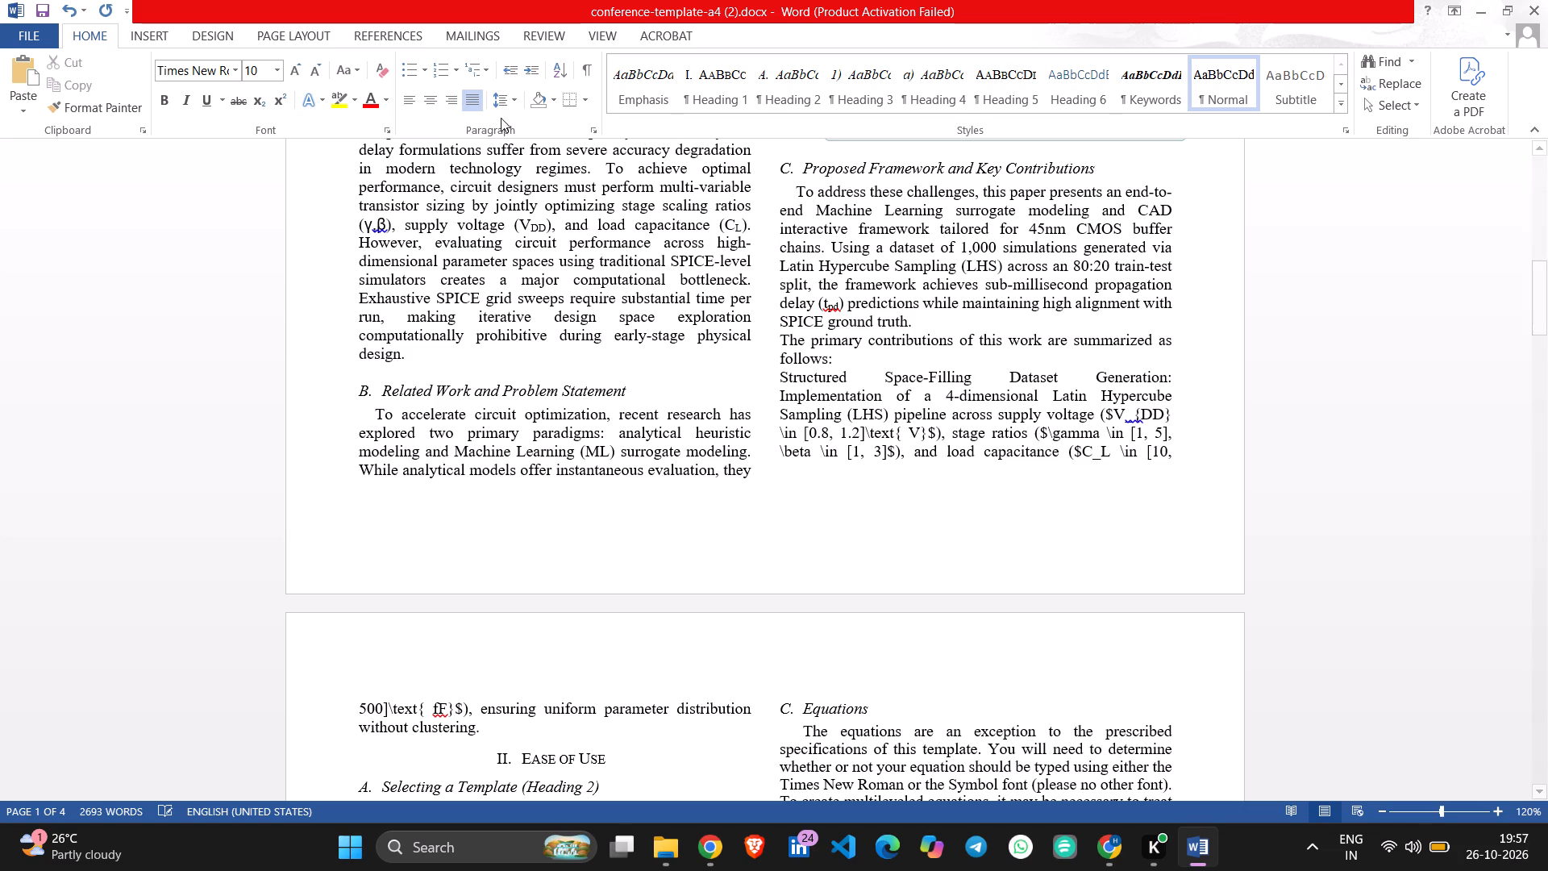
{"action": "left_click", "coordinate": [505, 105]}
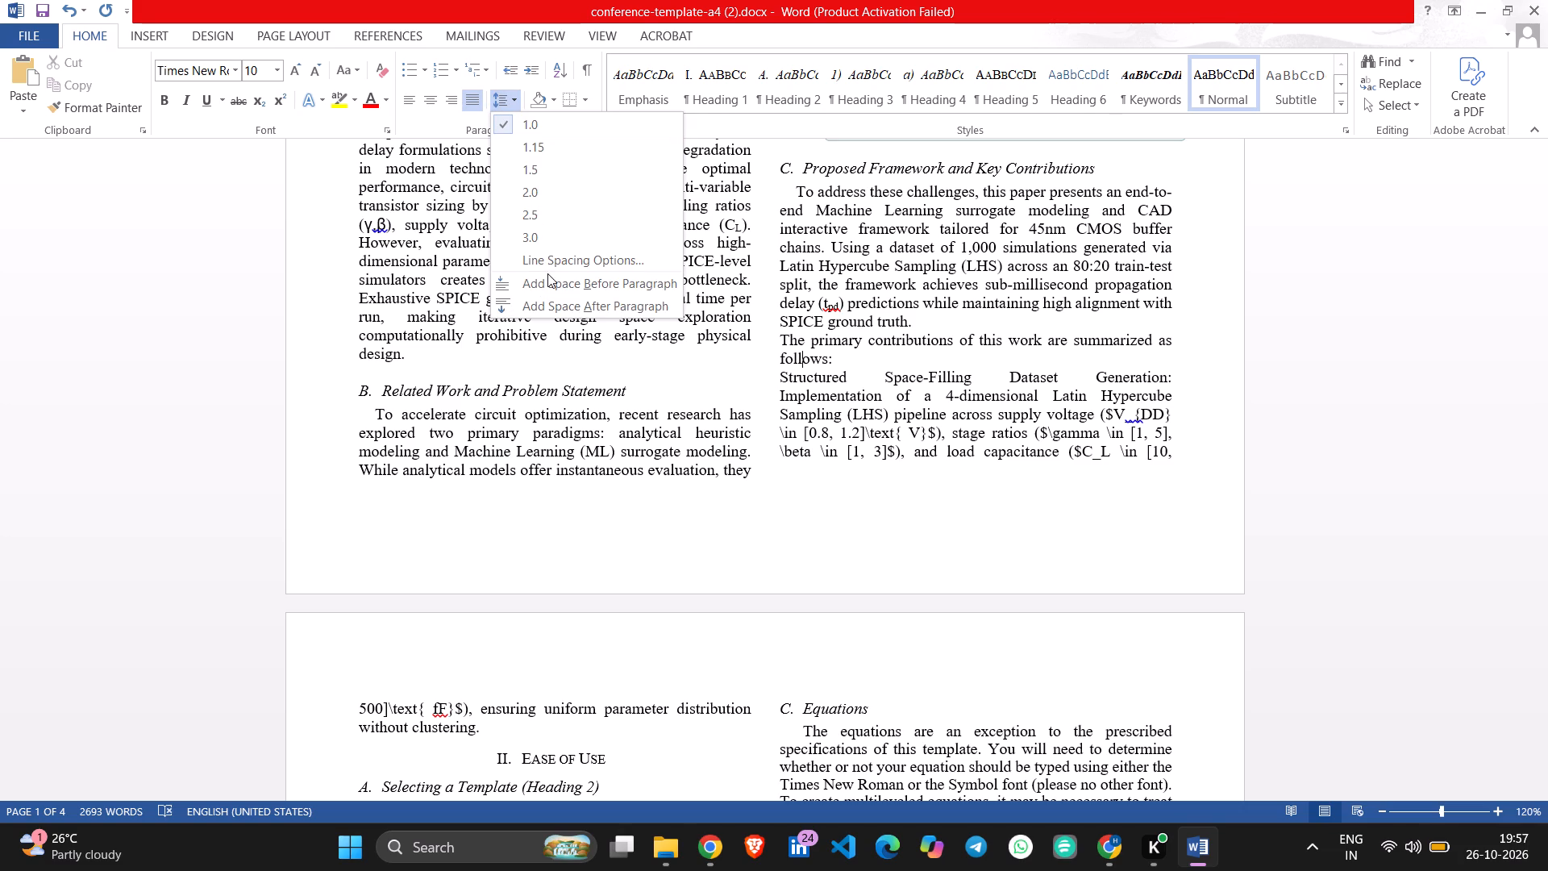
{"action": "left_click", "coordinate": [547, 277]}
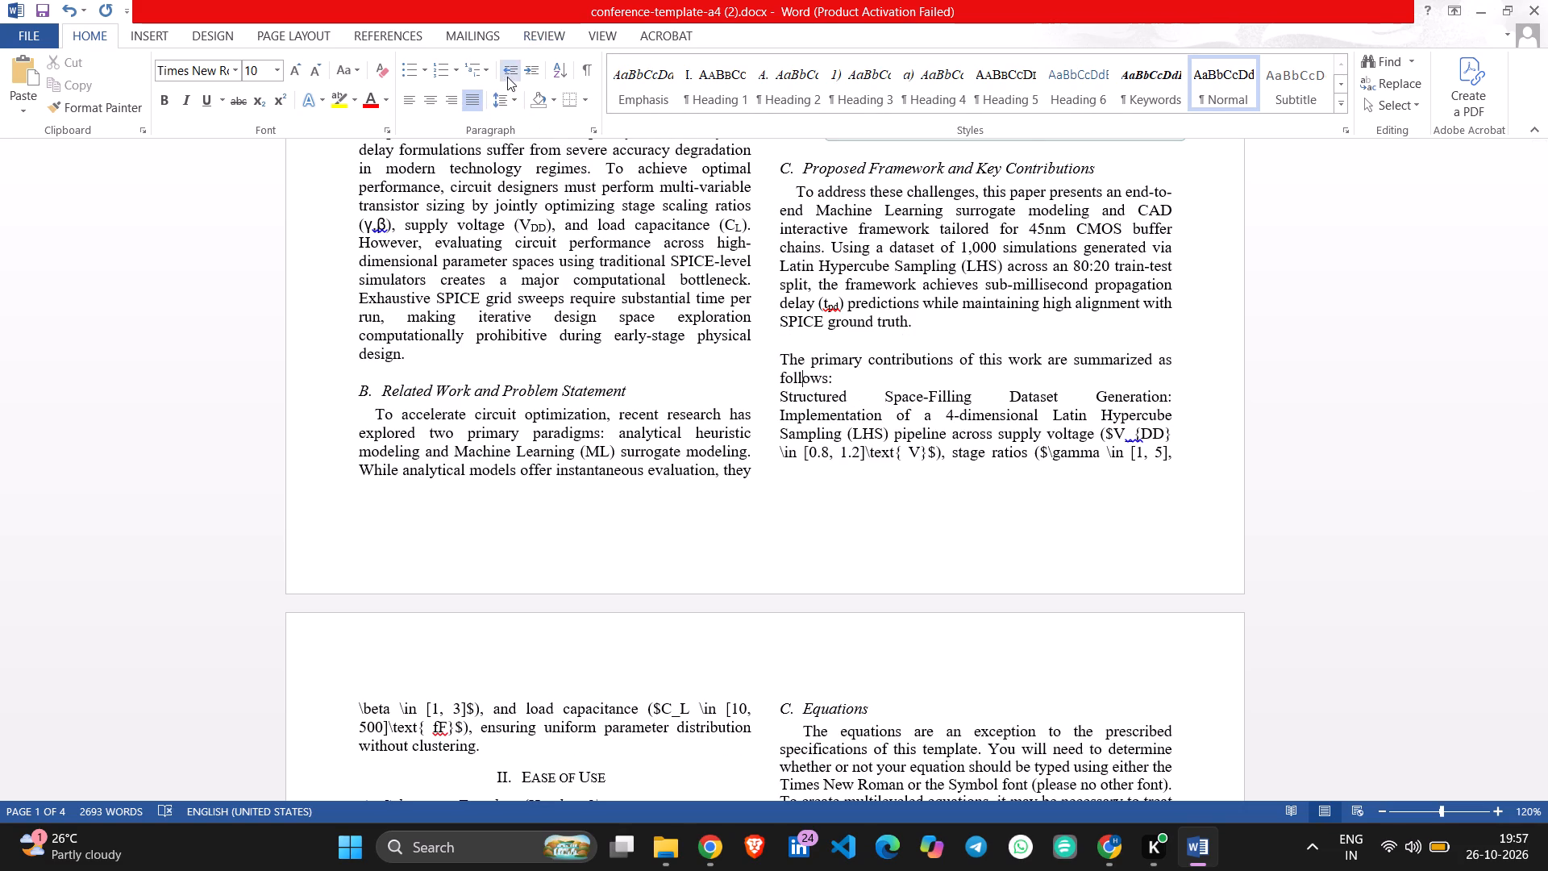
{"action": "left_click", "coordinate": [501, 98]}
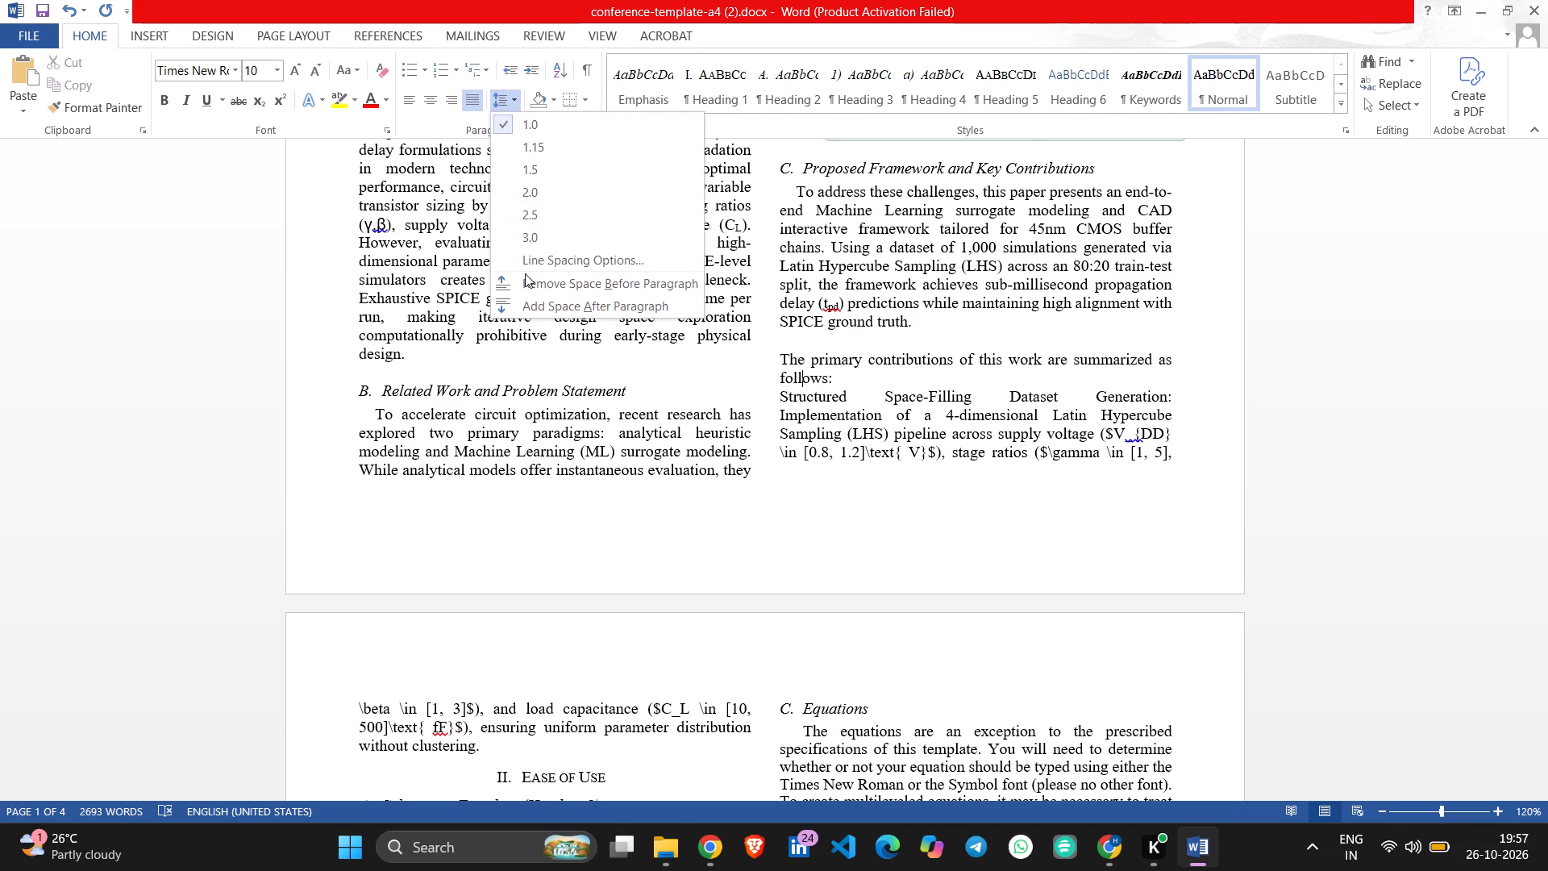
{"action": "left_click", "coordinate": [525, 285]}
Add paragraph space after "The primary contributions of this work are summarized as follows:".
{"action": "left_click", "coordinate": [504, 98]}
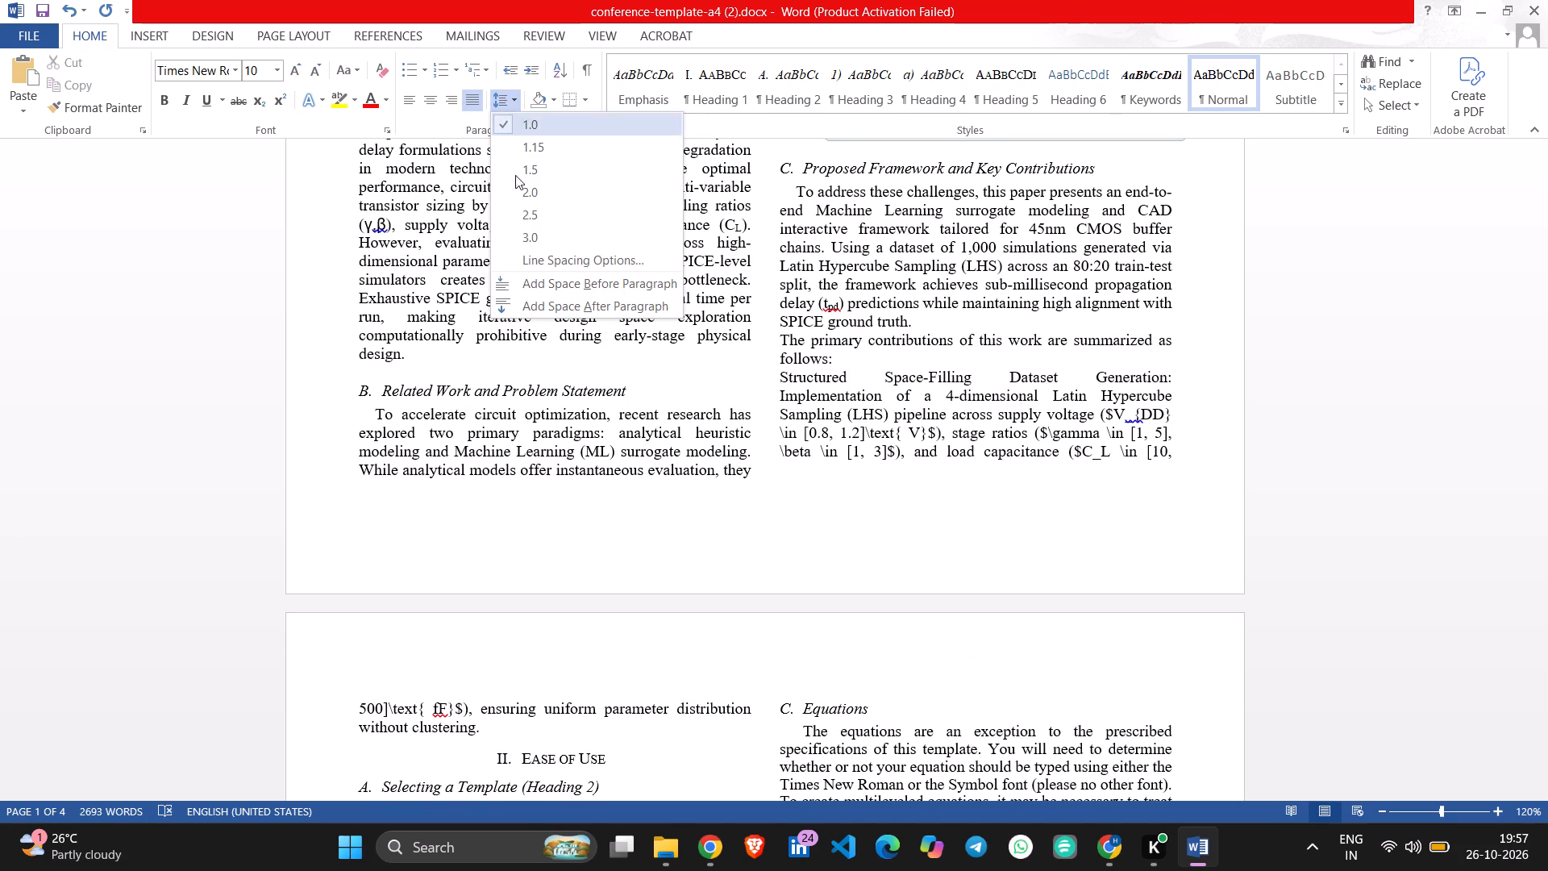
{"action": "left_click", "coordinate": [510, 302]}
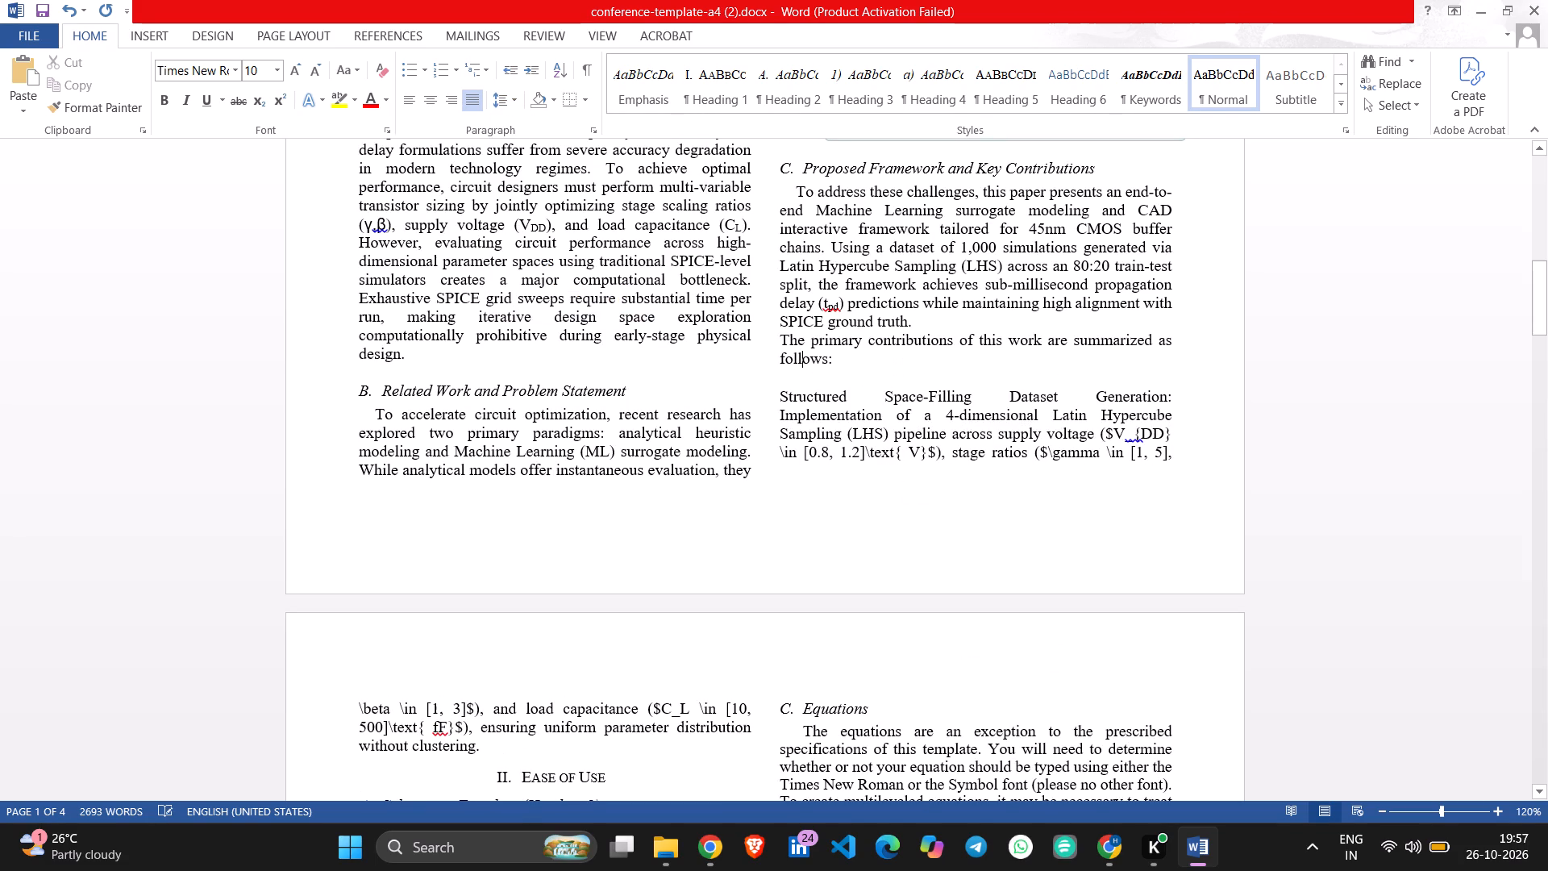
Make the lead-in "Structured Space-Filling Dataset Generation:" bold.
{"action": "scroll", "coordinate": [868, 373], "scroll_direction": "down", "scroll_amount": 2}
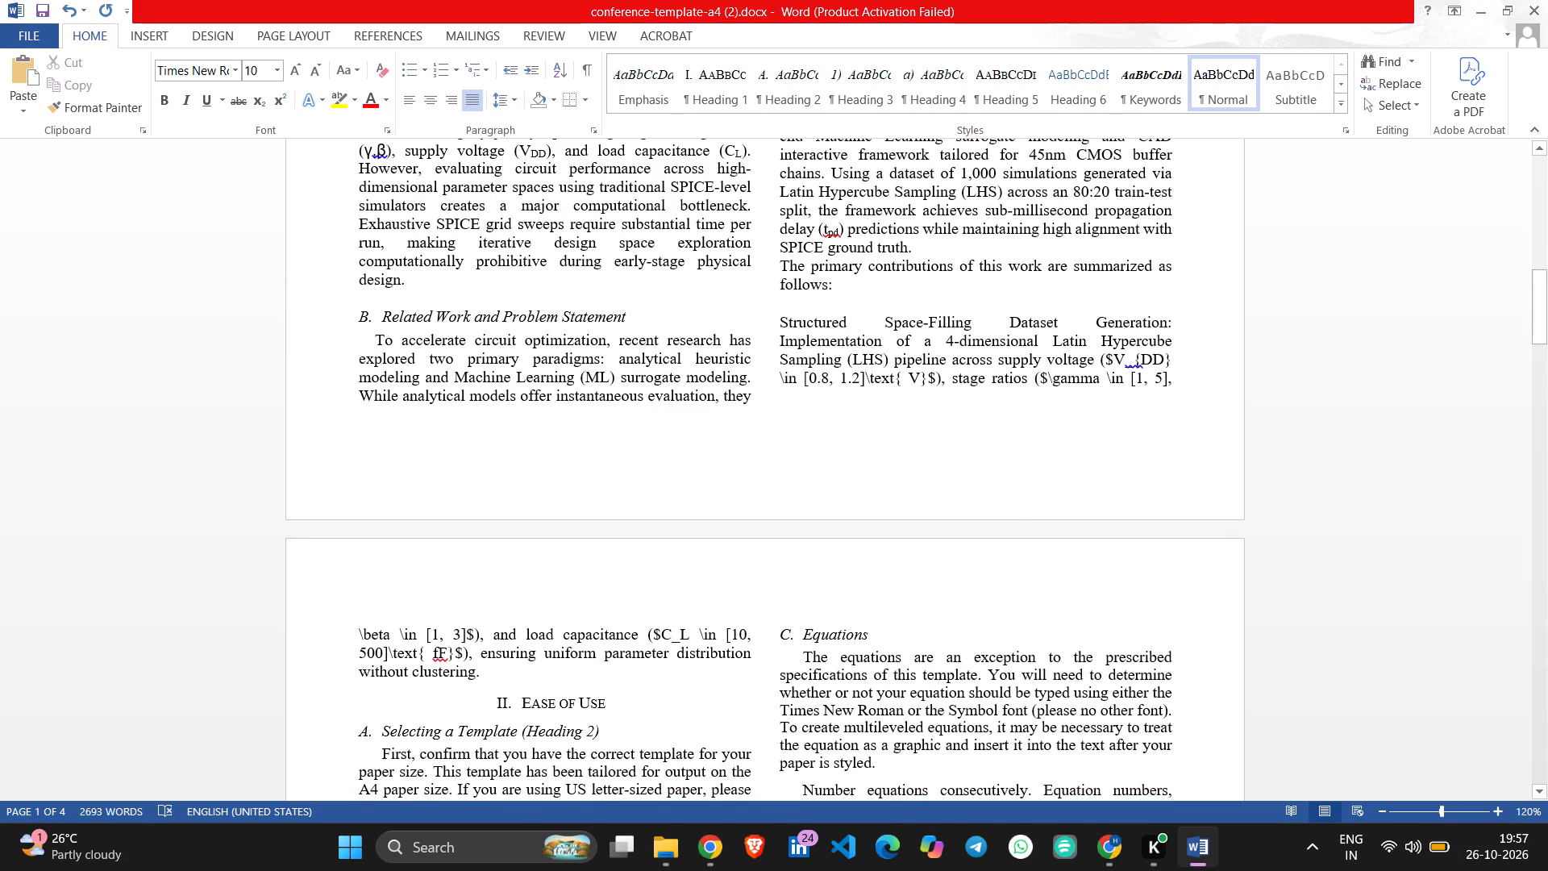
{"action": "left_click", "coordinate": [1117, 353]}
{"action": "left_click_drag", "start_coordinate": [1184, 320], "coordinate": [1083, 319]}
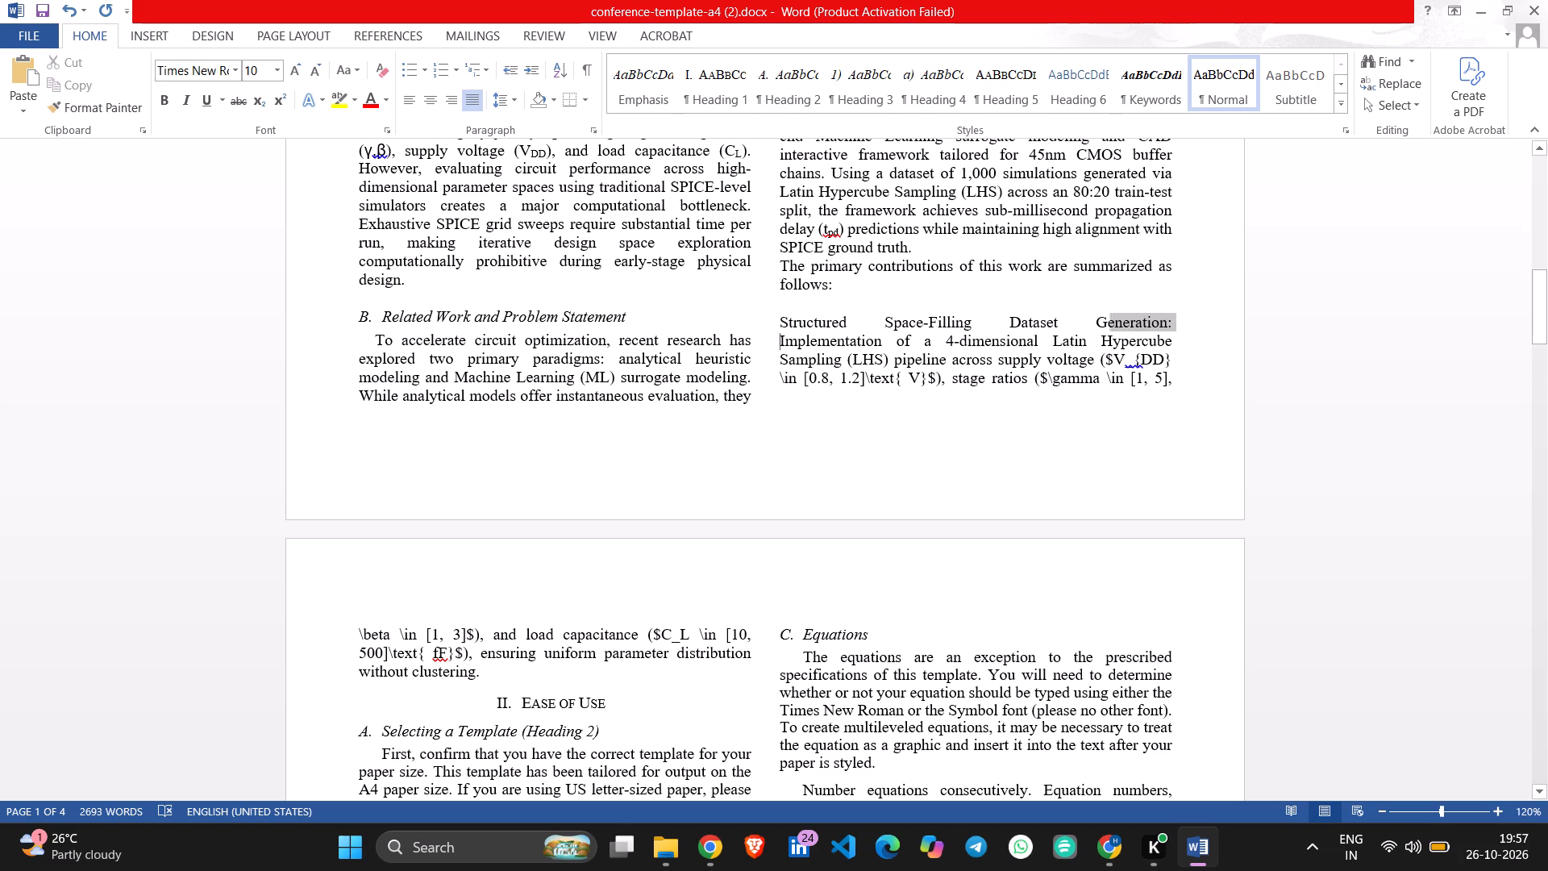
{"action": "left_click_drag", "start_coordinate": [1083, 319], "coordinate": [813, 324]}
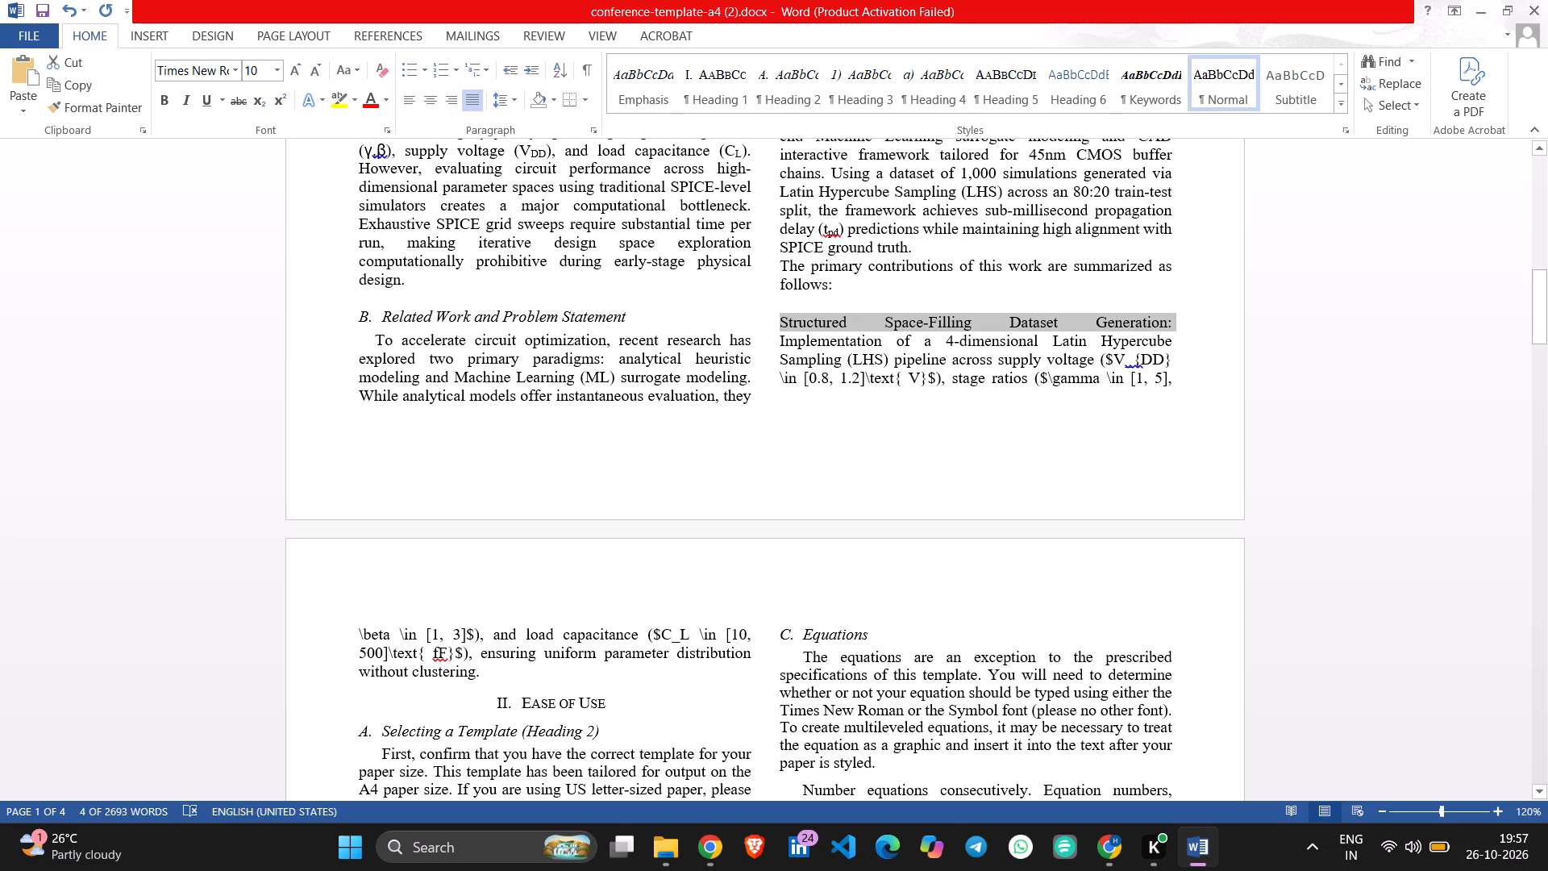
{"action": "left_click", "coordinate": [163, 105]}
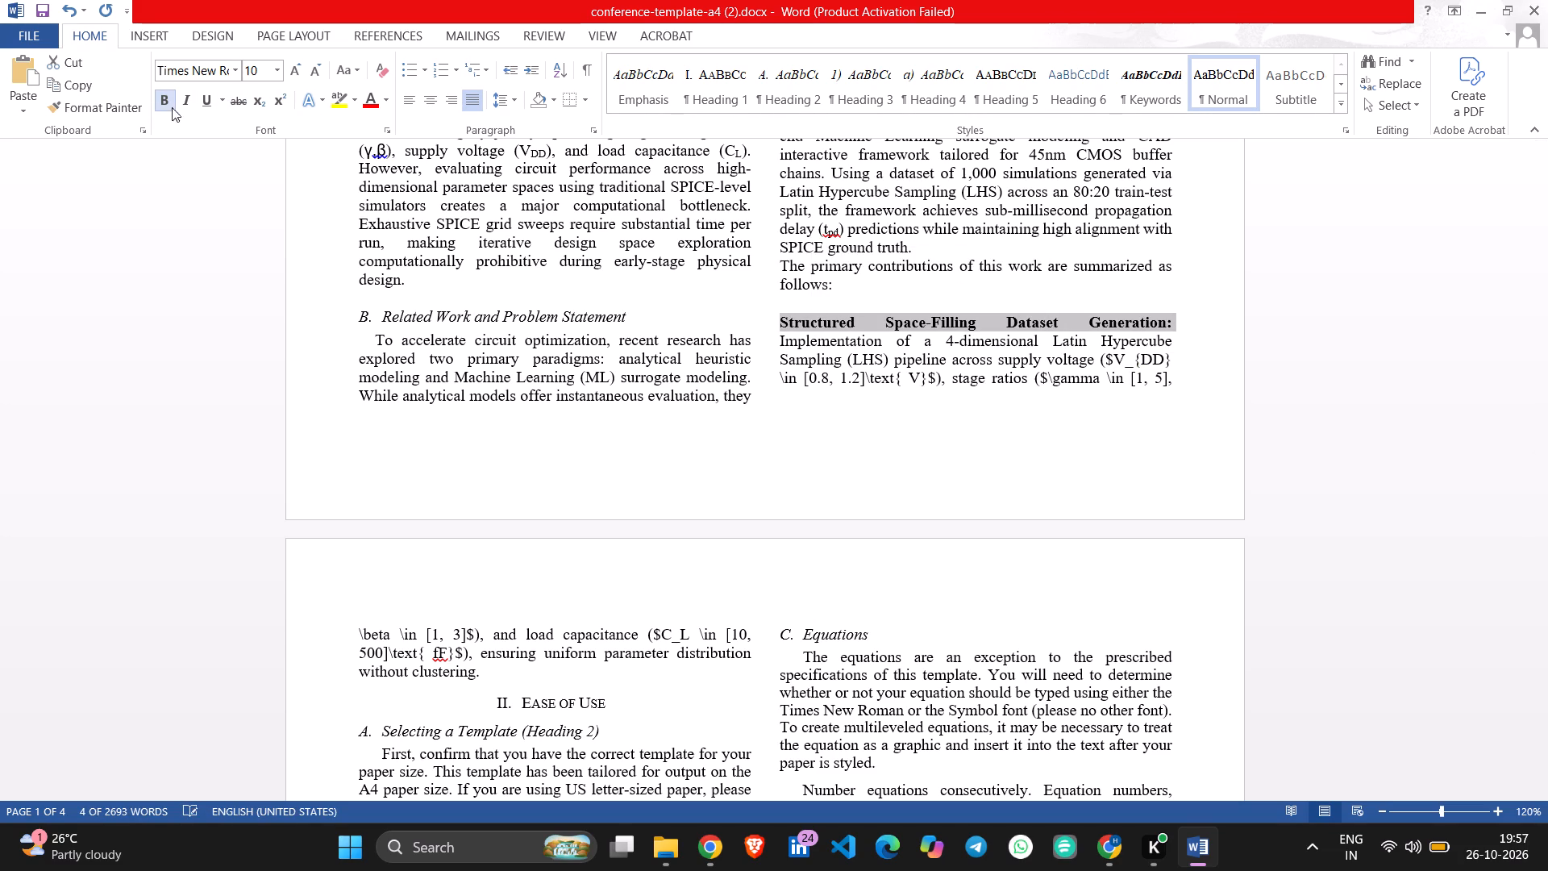
{"action": "left_click", "coordinate": [1184, 348]}
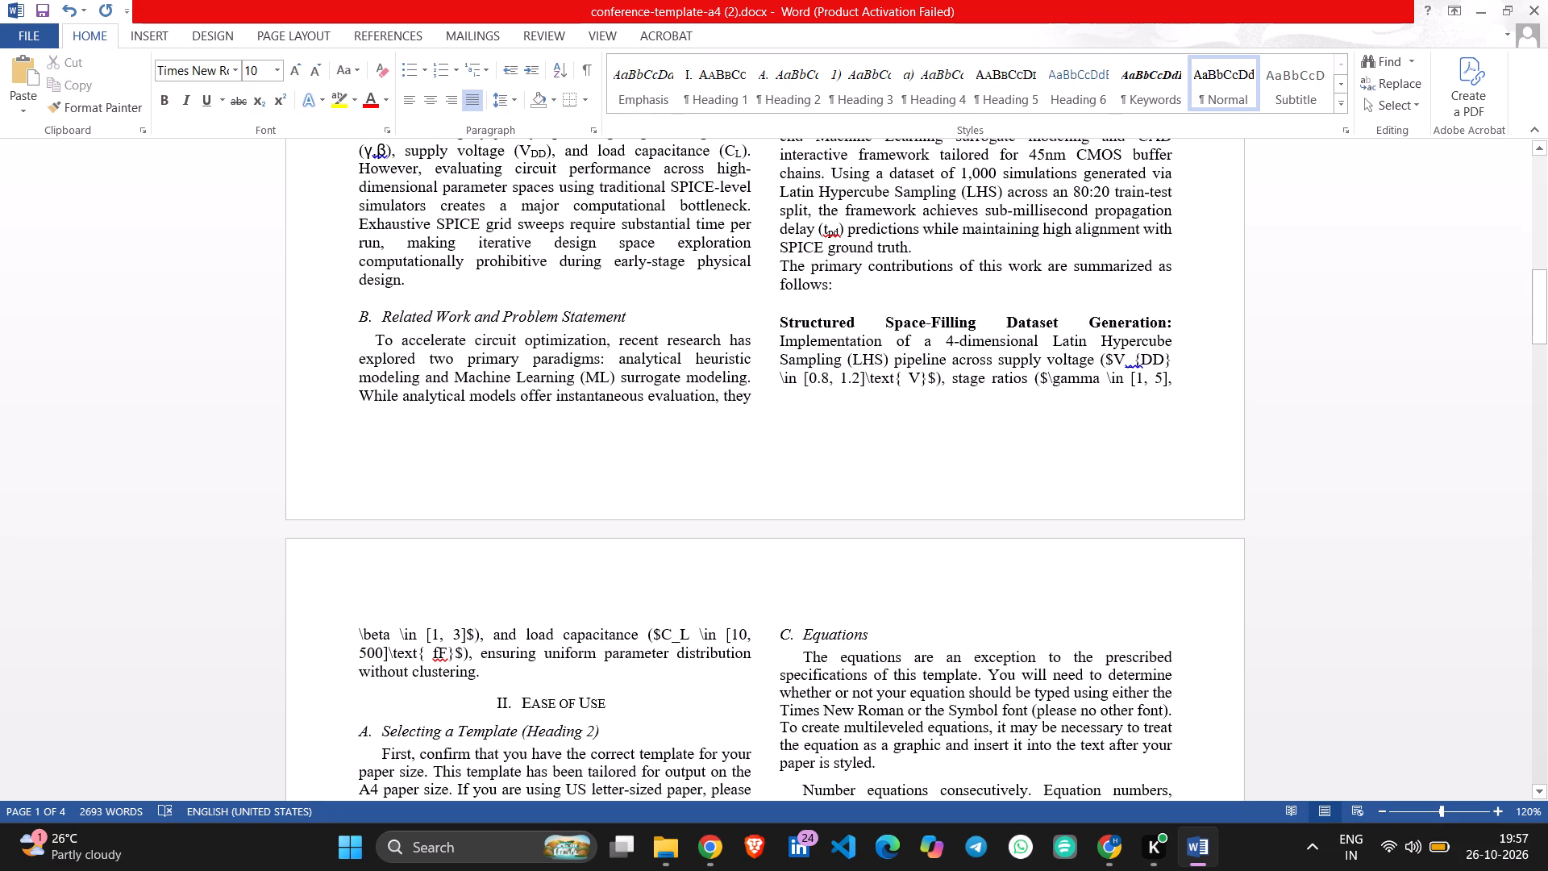
Clean up the LaTeX markup of the supply voltage symbol V_{DD} in the Structured Space-Filling Dataset Generation paragraph.
{"action": "left_click", "coordinate": [1152, 359]}
{"action": "key", "text": "Left"}
{"action": "key", "text": "Left"}
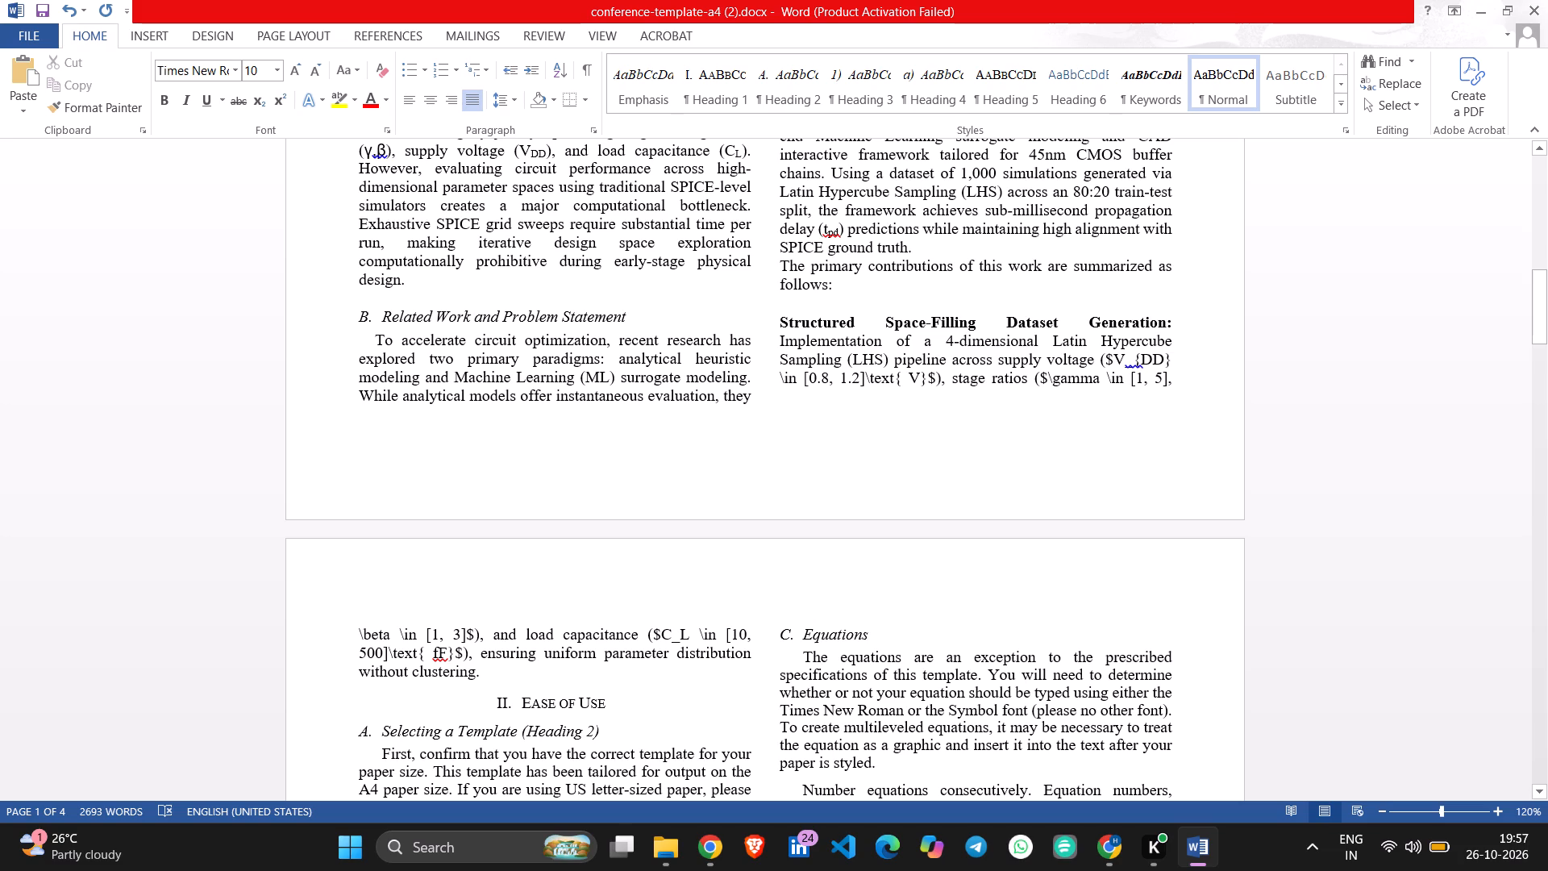